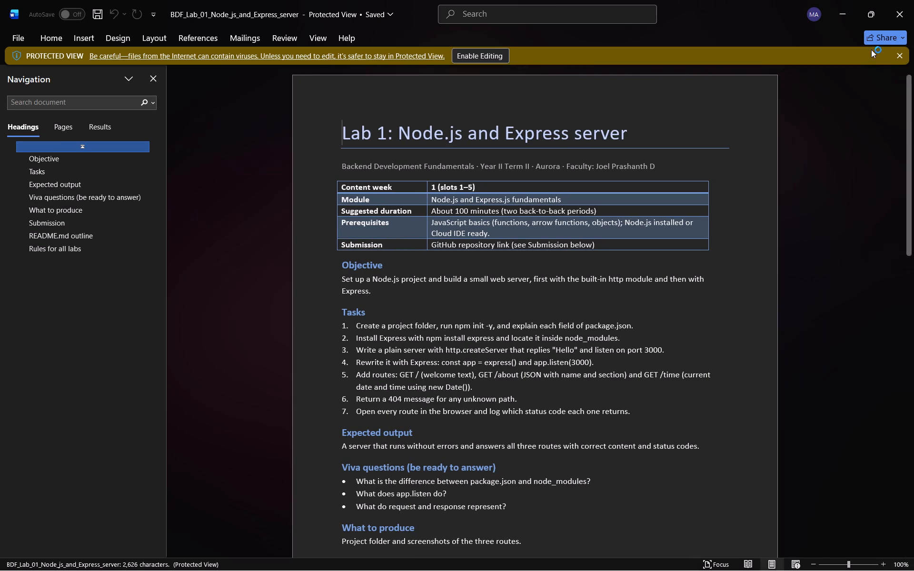
Close the protected Lab 1 document and open the BDF_lab1_2term2 file from the Downloads folder.
left_click(913, 0)
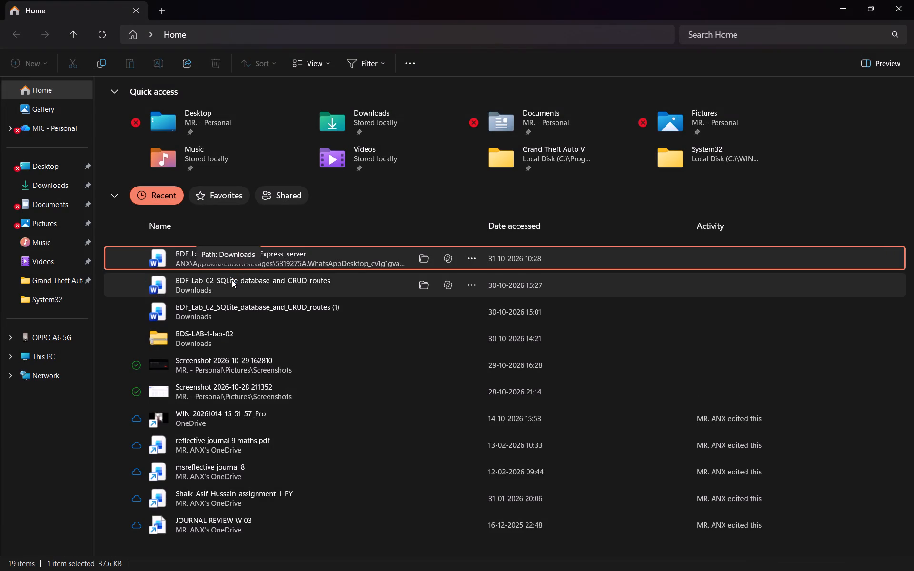
left_click(232, 280)
left_click(41, 192)
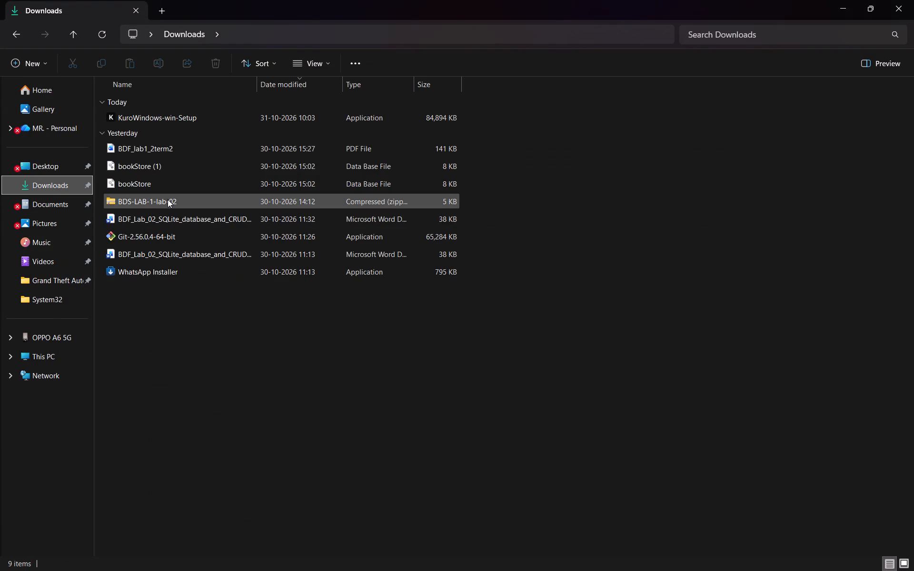
double_click(153, 148)
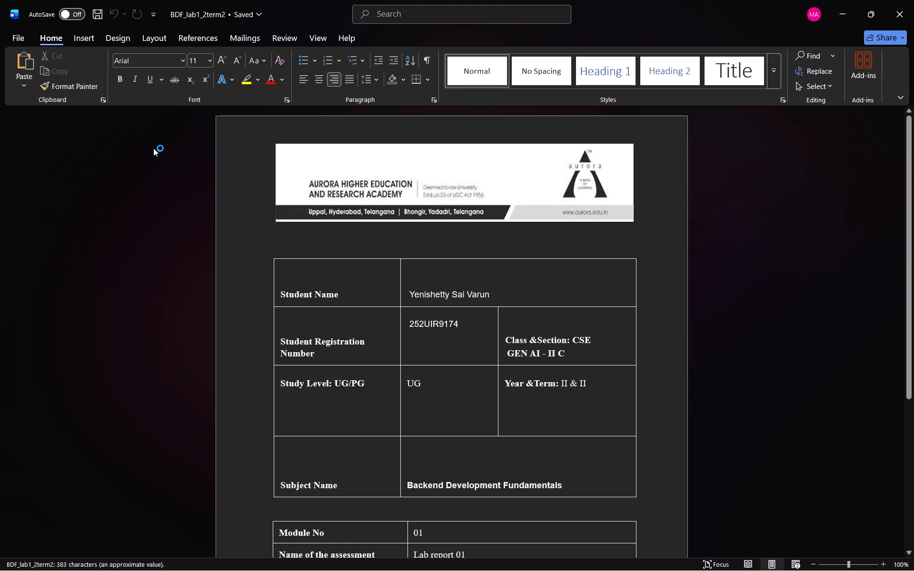
Replace the student's name in the Student Name cell with the name stored in the clipboard history.
left_click_drag(496, 293, 493, 293)
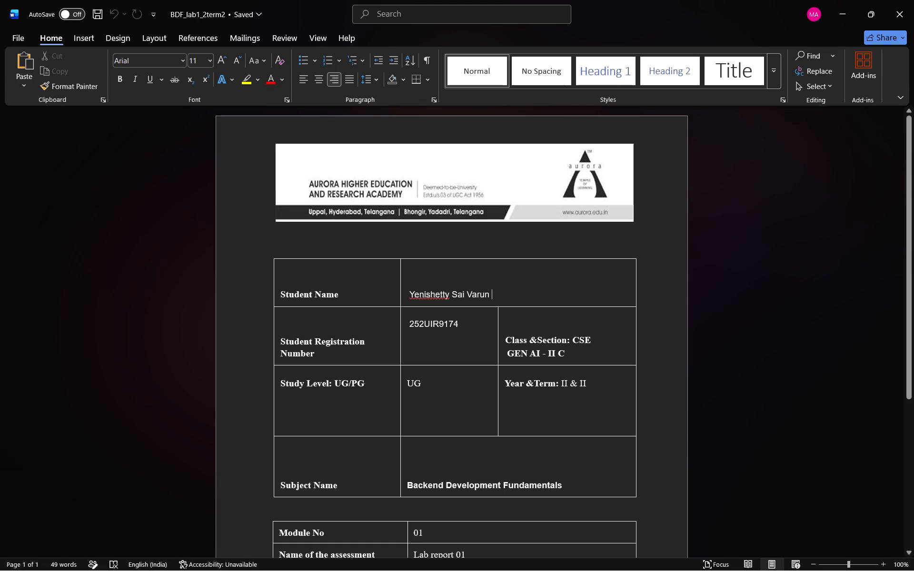
left_click_drag(493, 293, 419, 293)
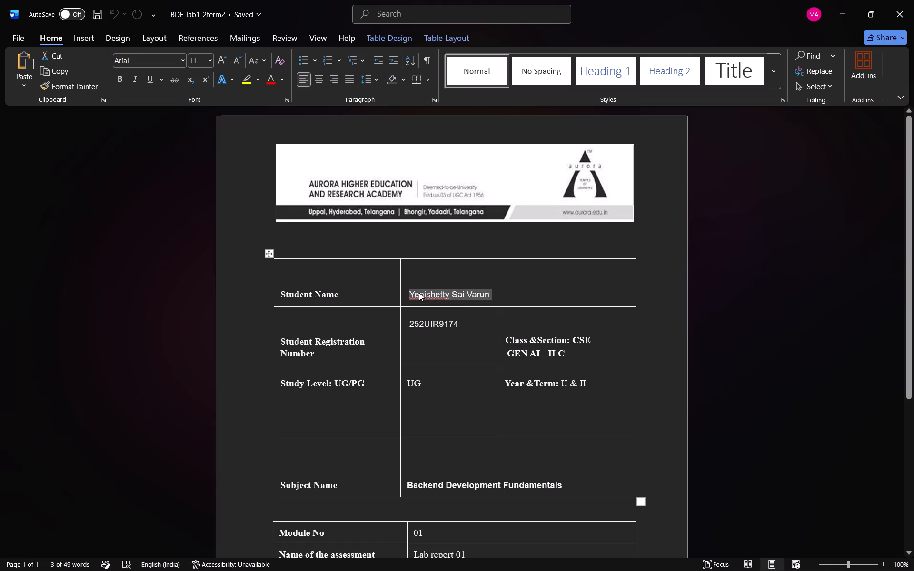
key("super+v")
left_click(586, 369)
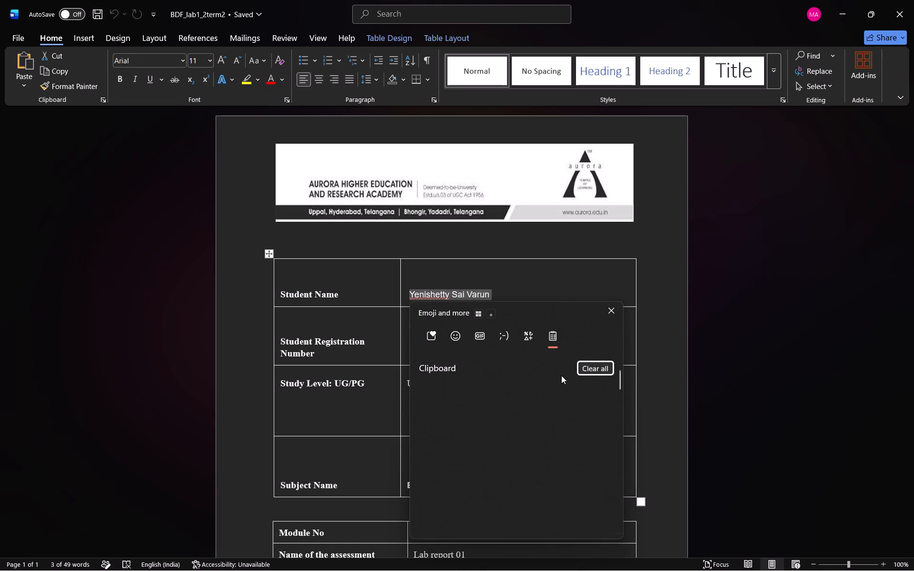
scroll(514, 414, "down", 4)
scroll(482, 446, "up", 1)
left_click(479, 398)
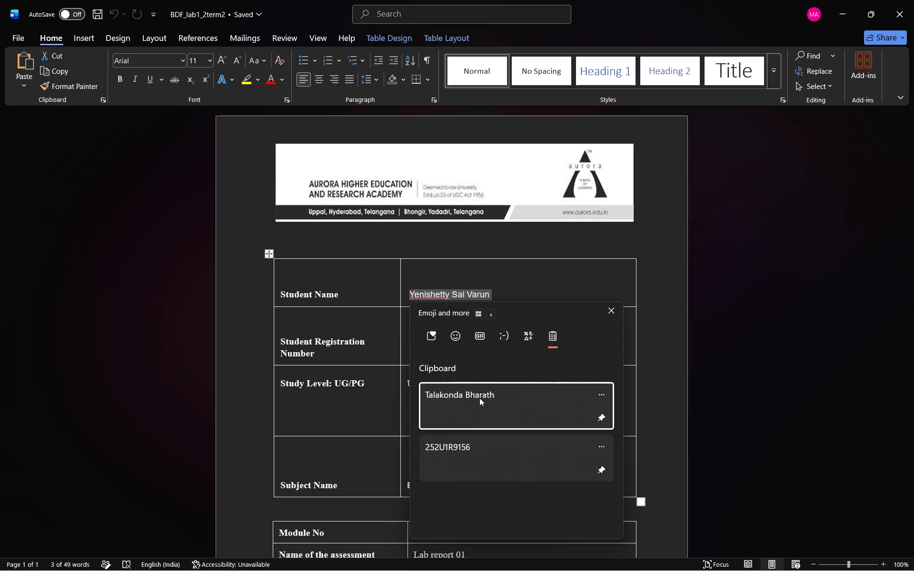
key("ctrl+v")
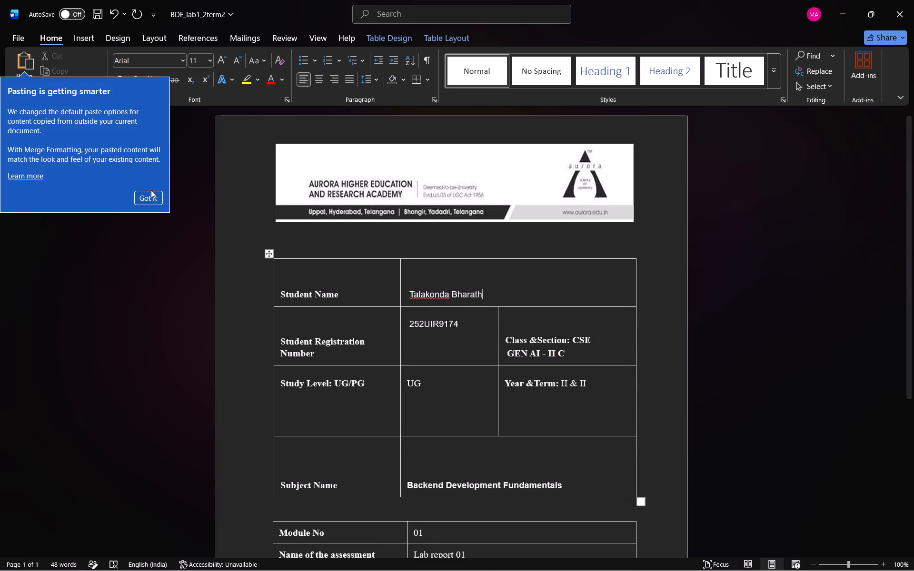
left_click(156, 194)
Replace the last two digits of the student registration number in the cover table.
left_click_drag(461, 326, 448, 326)
key("BackSpace")
type("56")
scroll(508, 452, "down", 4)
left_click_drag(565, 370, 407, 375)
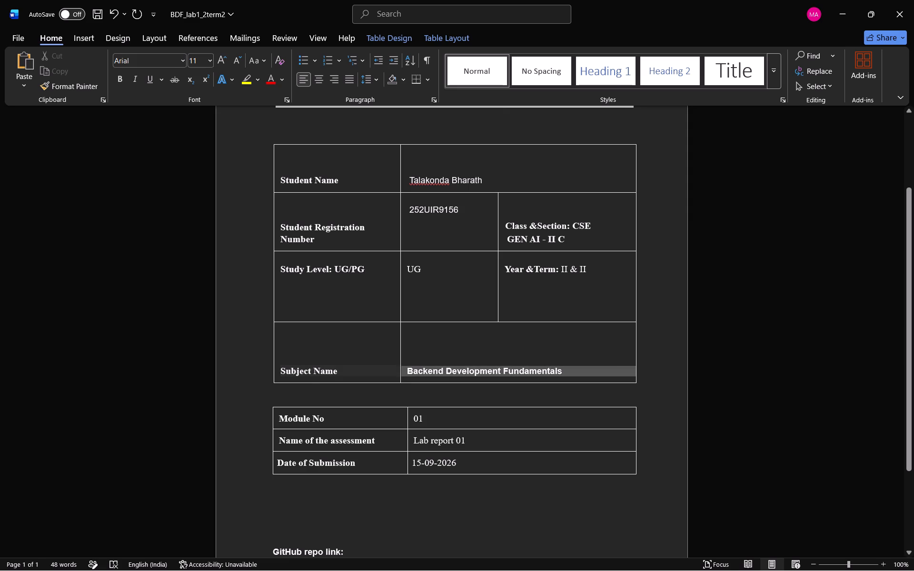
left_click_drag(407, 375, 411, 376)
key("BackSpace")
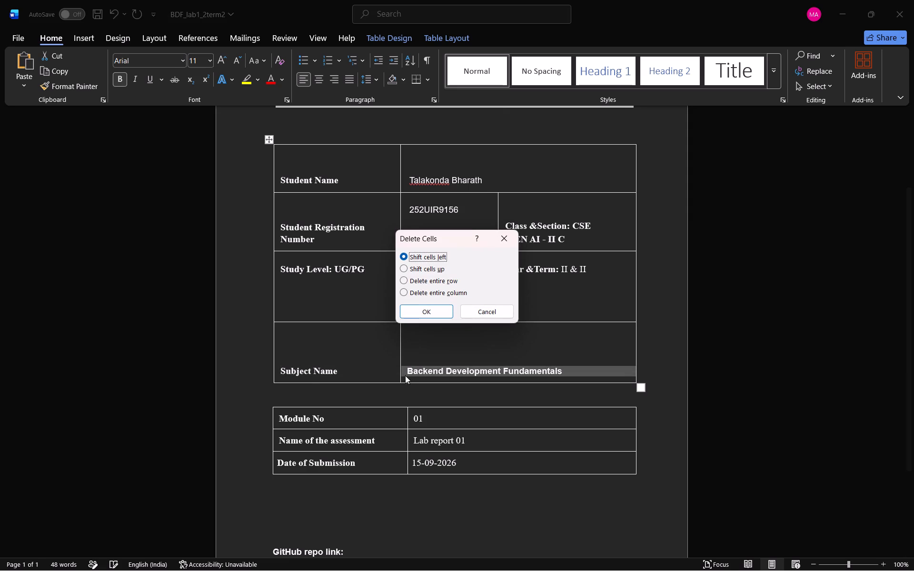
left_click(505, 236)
Erase the text Backend Development Fundamentals in the Subject Name cell down to its initial B.
left_click(564, 368)
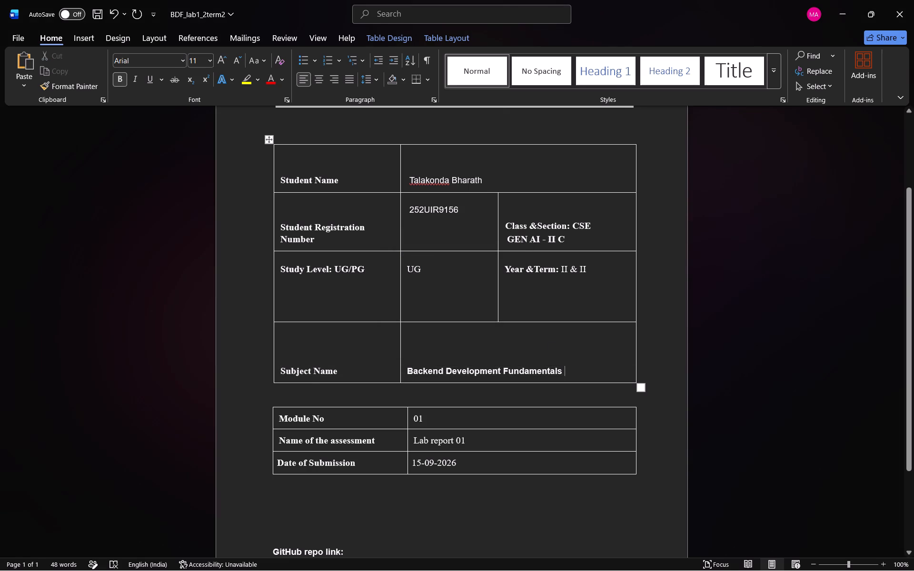
key("BackSpace")
key("BackSpace")
key("BackSpace")
key("BackSpace")
key("BackSpace")
key("BackSpace")
key("BackSpace")
key("BackSpace")
key("BackSpace")
key("BackSpace")
key("BackSpace")
key("BackSpace")
key("BackSpace")
key("BackSpace")
key("BackSpace")
key("BackSpace")
key("BackSpace")
key("BackSpace")
key("BackSpace")
key("BackSpace")
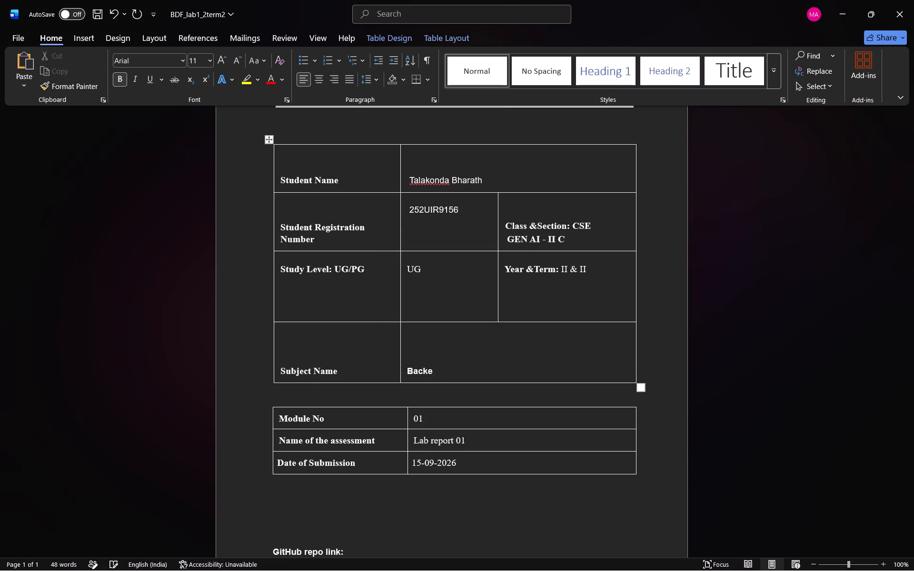
key("BackSpace")
key("BackSpace")
key("BackSpace")
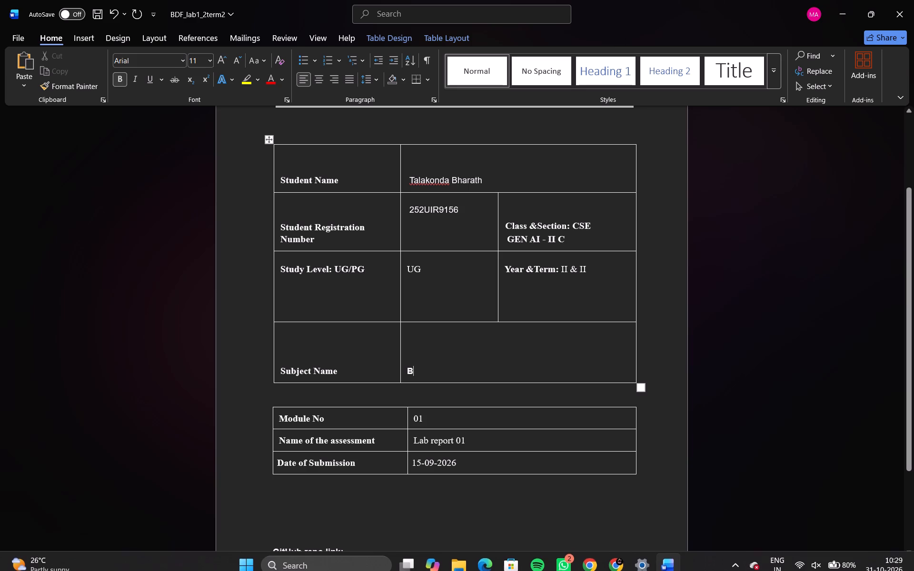
Delete the GitHub repo link text below the assessment details table.
scroll(463, 449, "down", 3)
left_click_drag(558, 491, 228, 467)
key("BackSpace")
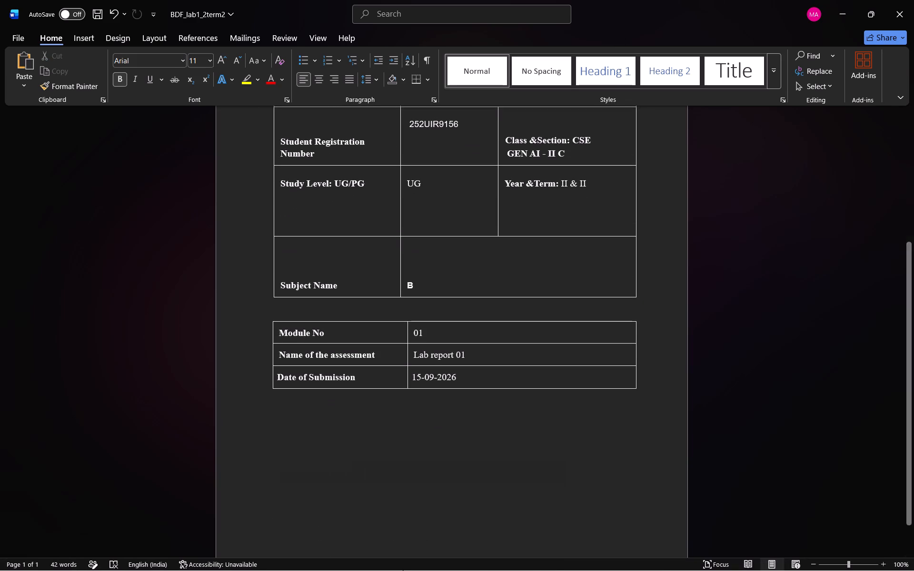
Switch to the Aurora University portal in Chrome and bring up the Assessments overview listing all courses.
left_click(596, 558)
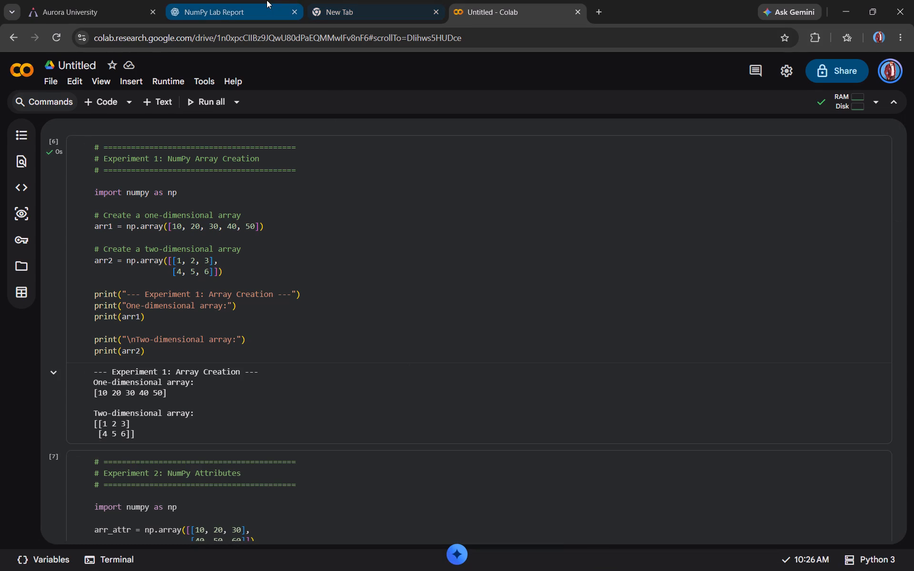
left_click(70, 0)
left_click(229, 325)
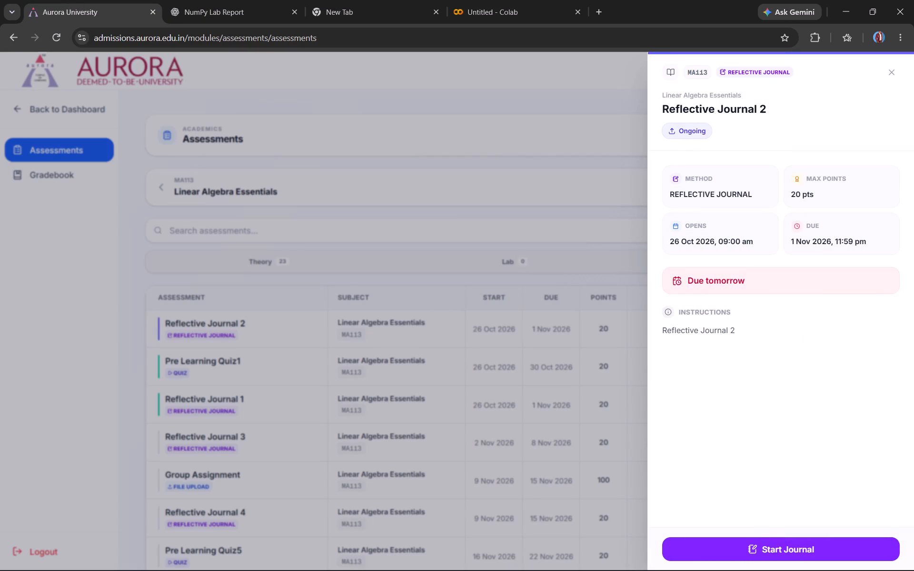
left_click(86, 151)
left_click(39, 117)
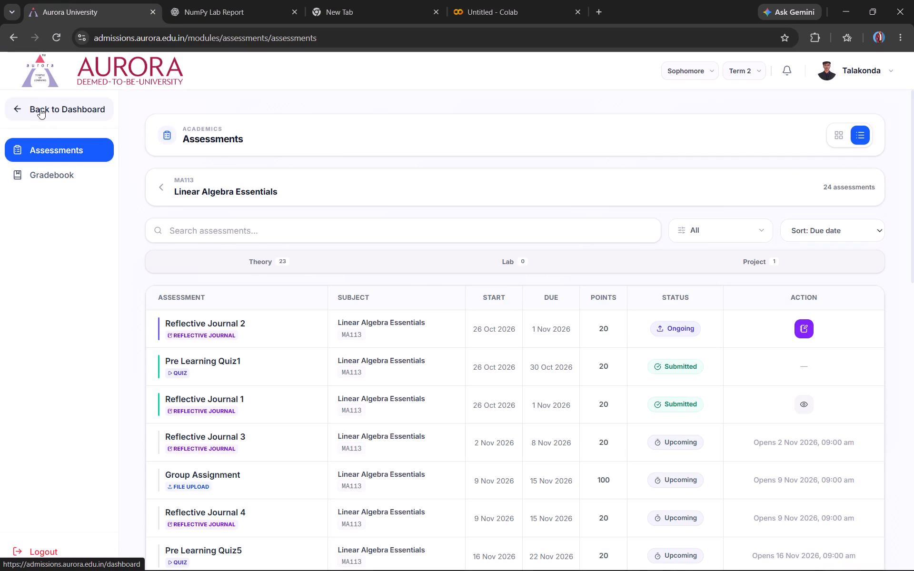
left_click(43, 114)
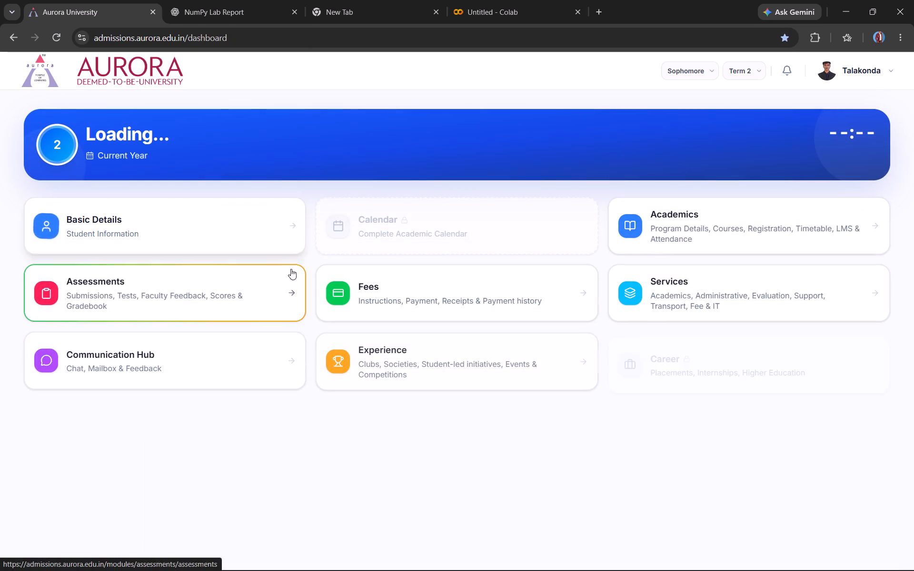
left_click(132, 285)
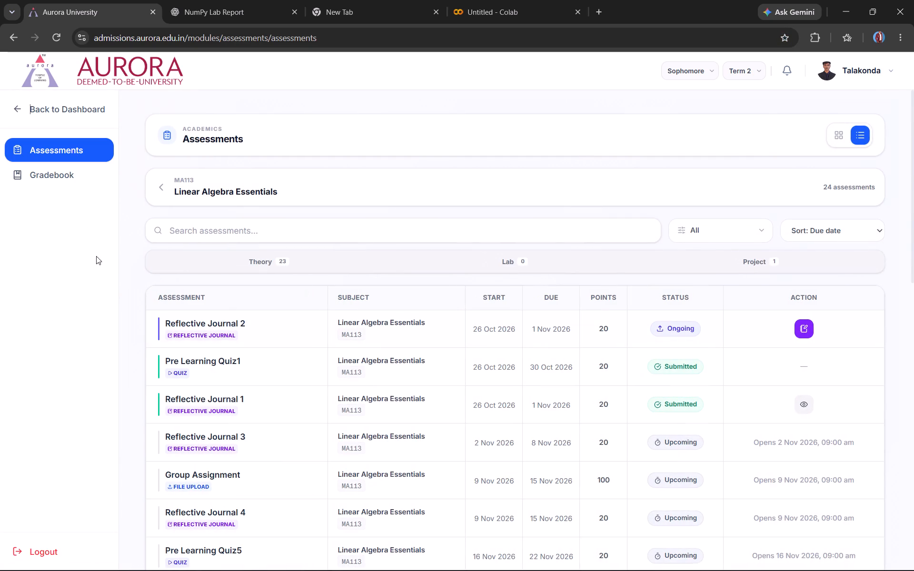
left_click(63, 179)
left_click(42, 109)
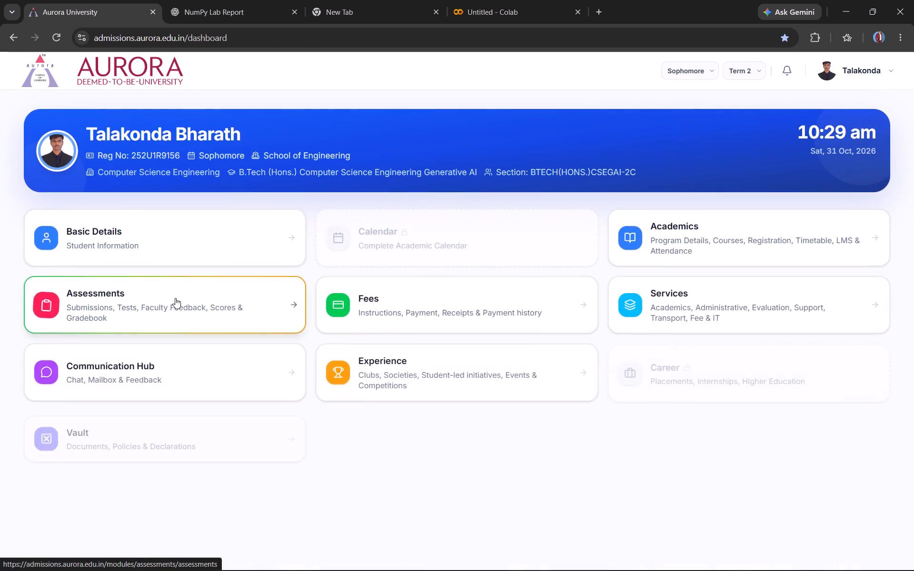
left_click(175, 298)
left_click(163, 188)
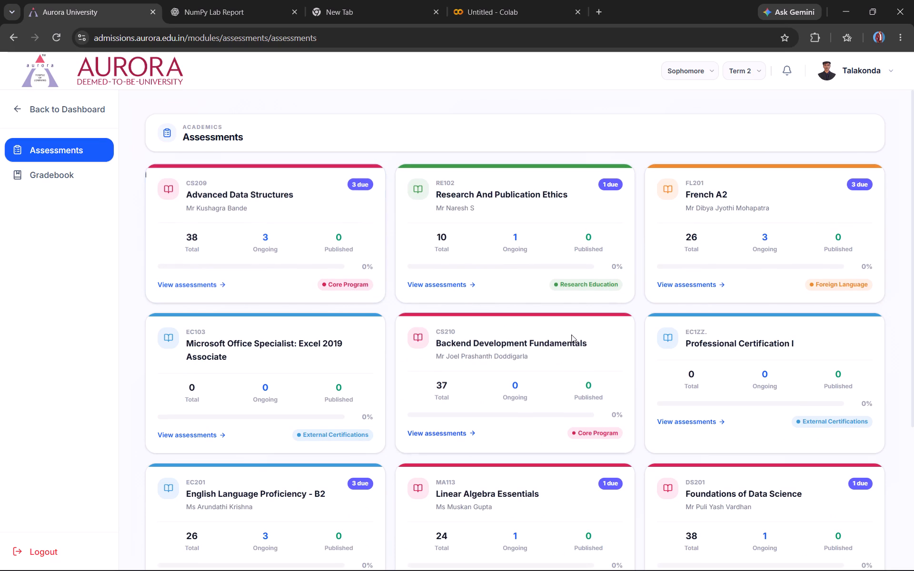
Open the Lab Report 1 assessment details in the Foundations of Data Science course.
scroll(701, 316, "down", 2)
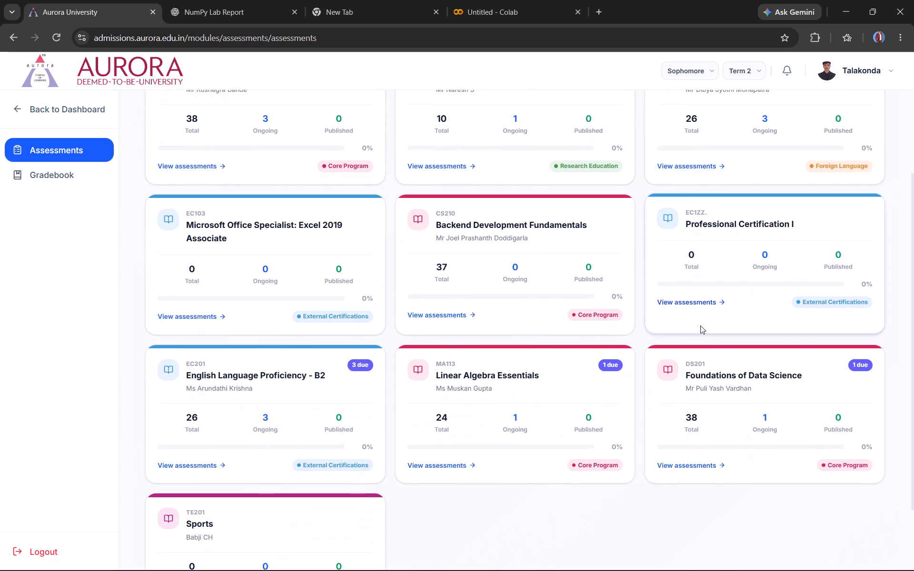
left_click_drag(806, 373, 689, 374)
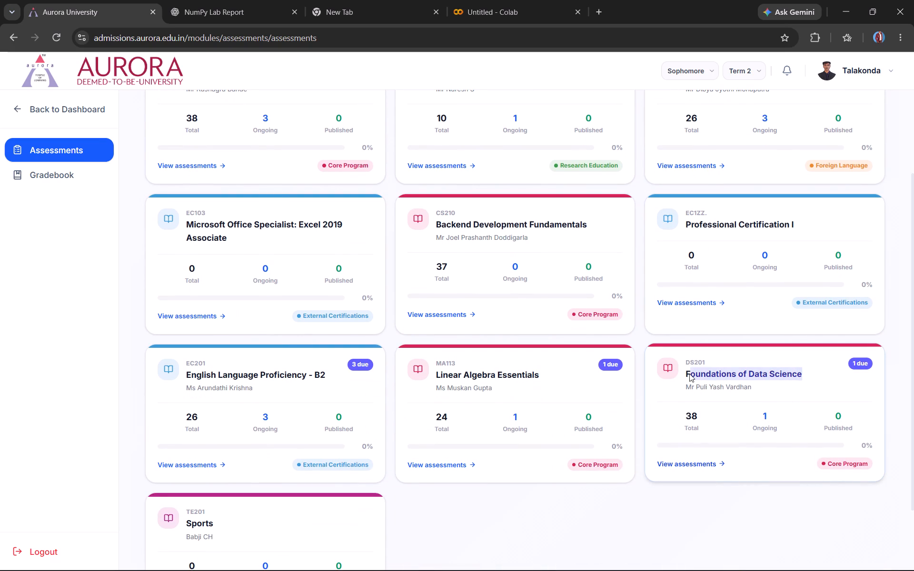
left_click_drag(689, 374, 686, 374)
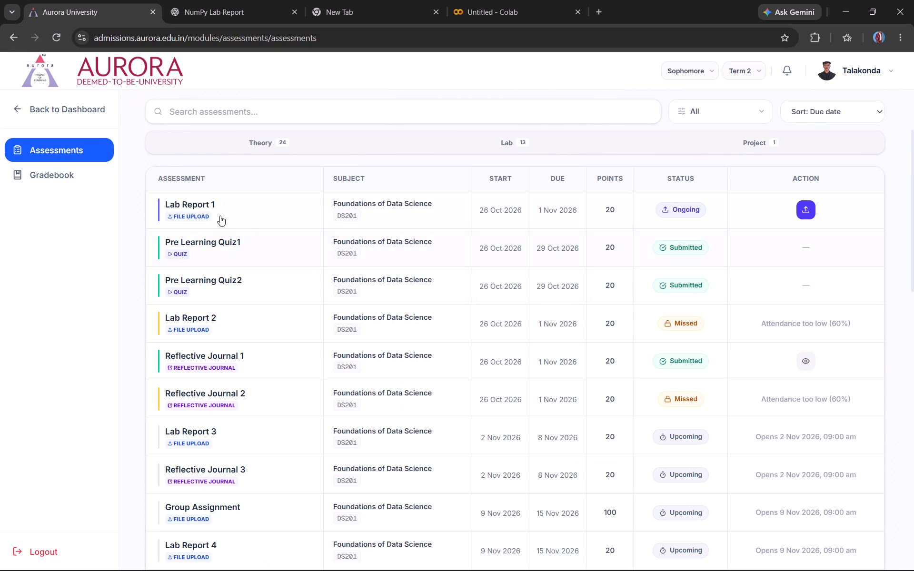
left_click(219, 213)
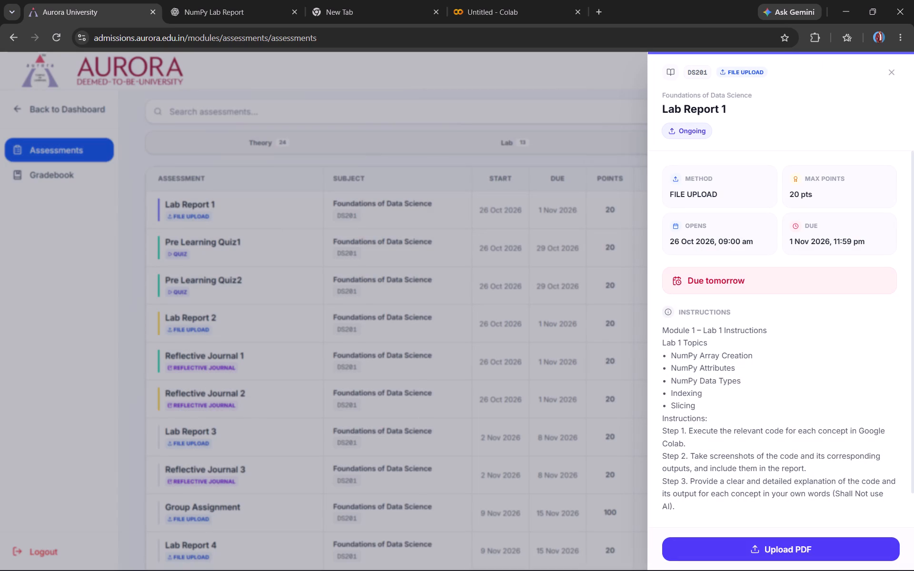
Copy the course name Foundations of Data Science from the assessment details into the Word document's Subject Name cell, removing the leftover B.
left_click_drag(754, 94, 661, 99)
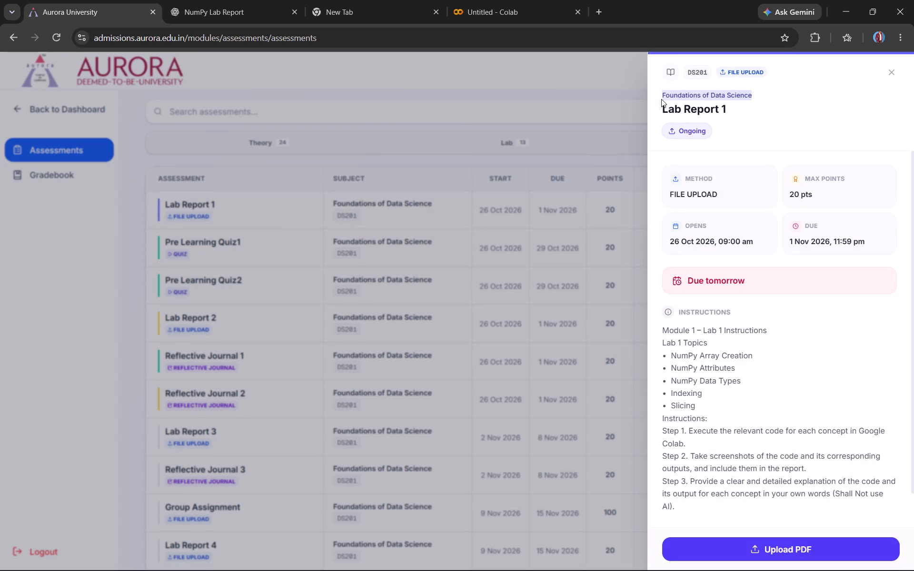
key("ctrl+c")
left_click(674, 559)
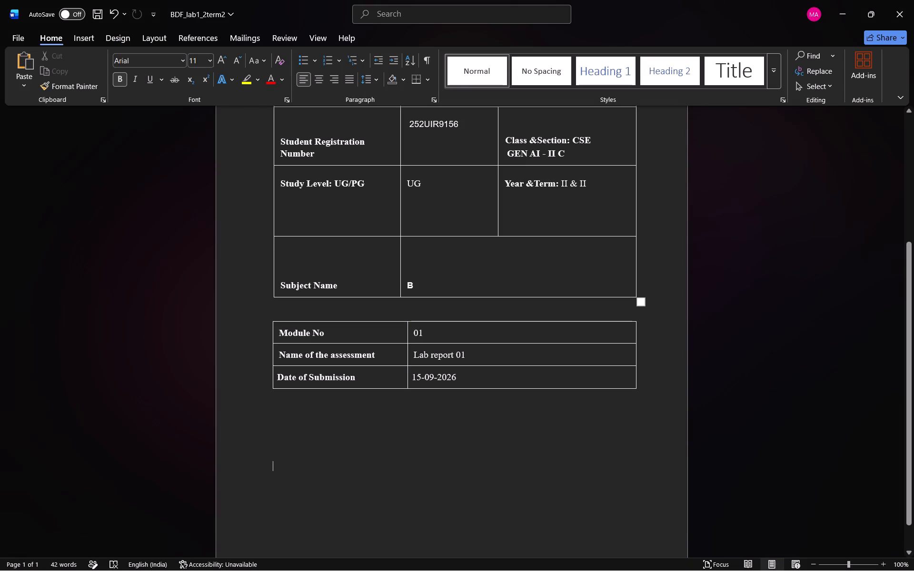
left_click(423, 286)
key("ctrl+v")
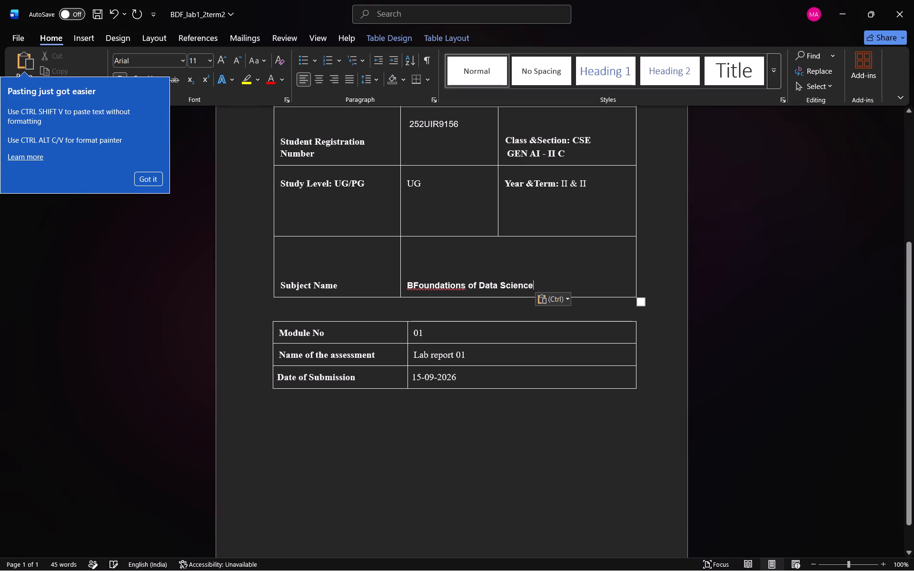
left_click(414, 287)
key("BackSpace")
Add blank lines below the assessment details table until a second page begins.
scroll(457, 338, "down", 2)
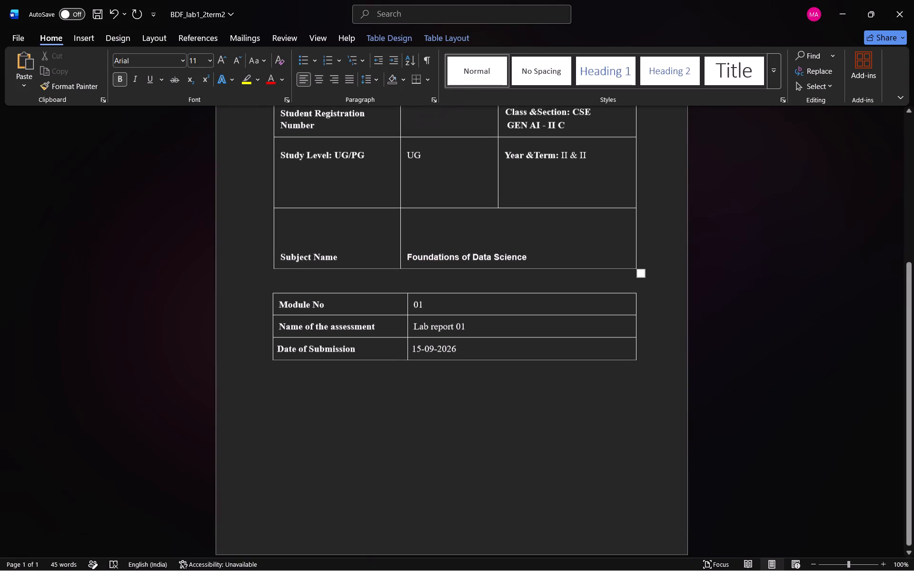
scroll(457, 341, "down", 3)
left_click(439, 413)
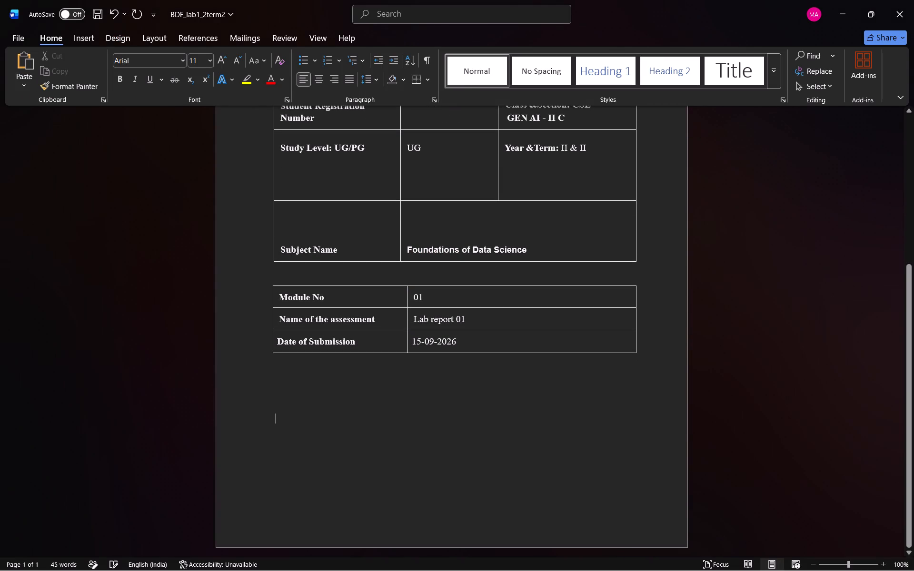
key("Return")
key("Return")
key("Return")
key("Return")
key("Return")
key("Return")
key("Return")
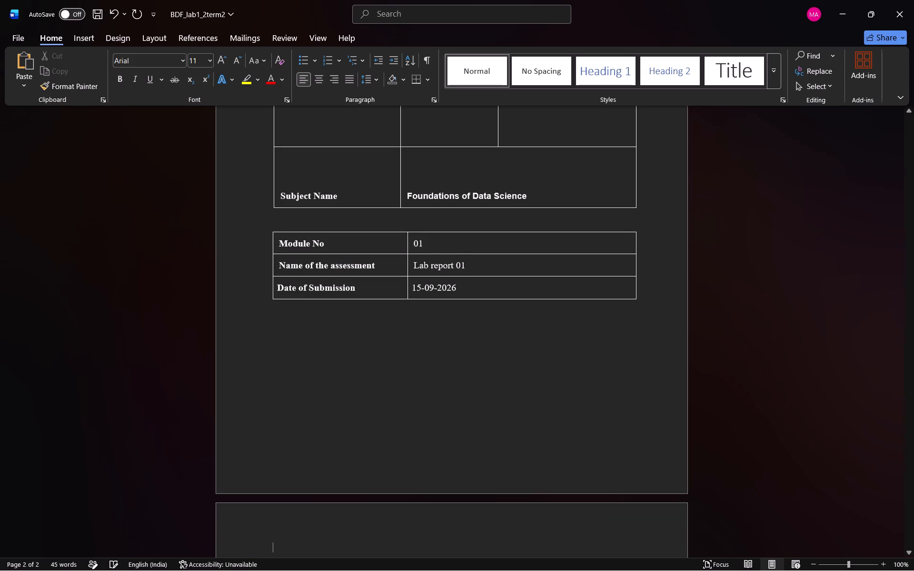
scroll(440, 413, "down", 4)
scroll(389, 381, "down", 1)
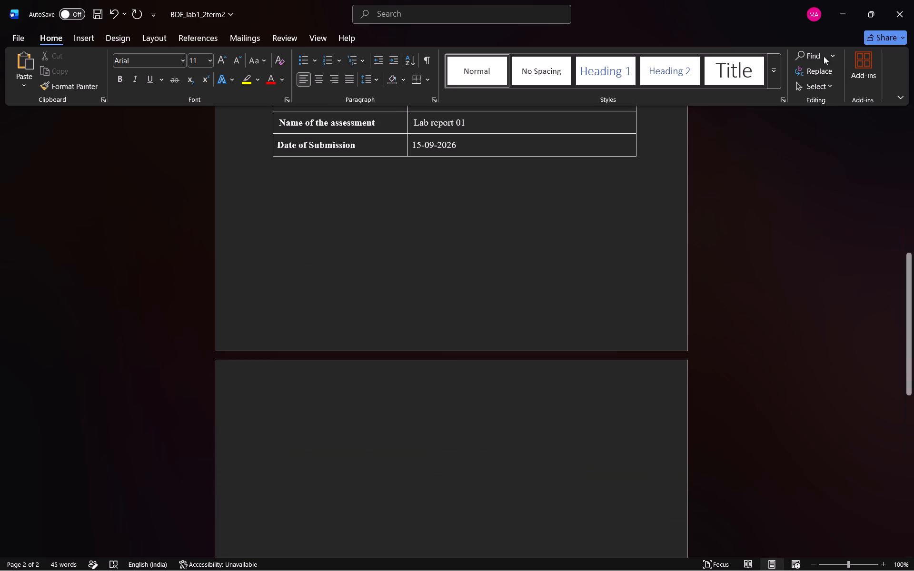
Switch to the Colab notebook in Chrome and examine the NumPy experiment cells and their outputs.
left_click(850, 0)
left_click(540, 0)
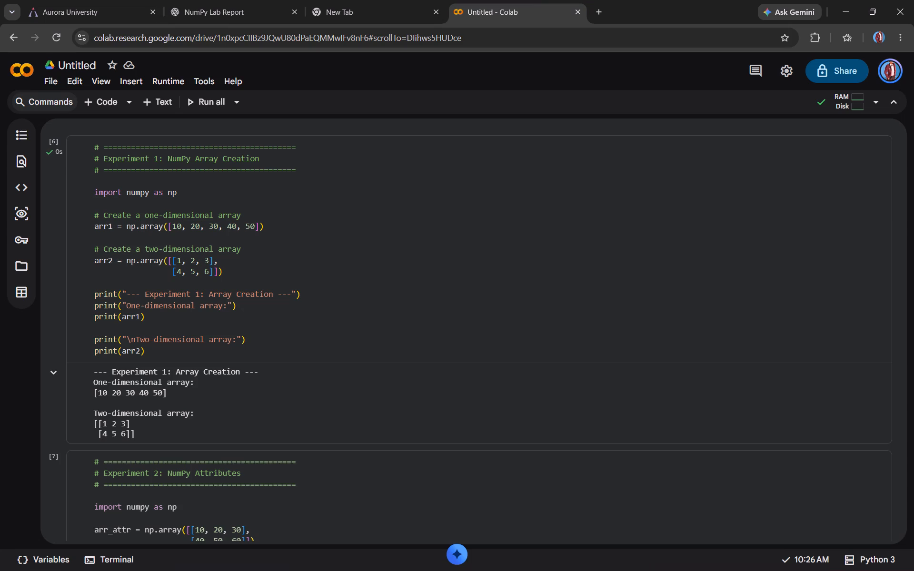
scroll(319, 423, "down", 4)
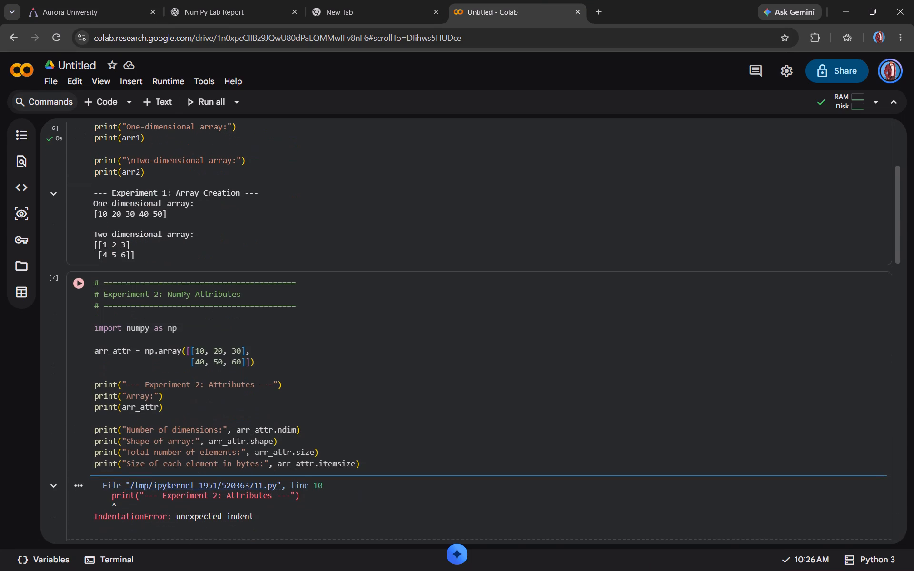
scroll(327, 422, "down", 1)
scroll(327, 422, "up", 12)
scroll(327, 422, "down", 3)
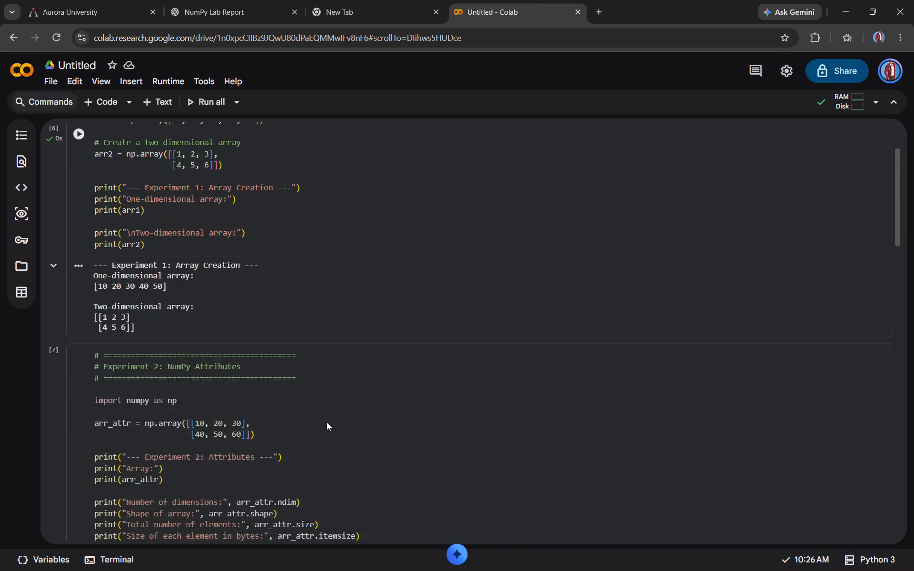
scroll(327, 422, "down", 7)
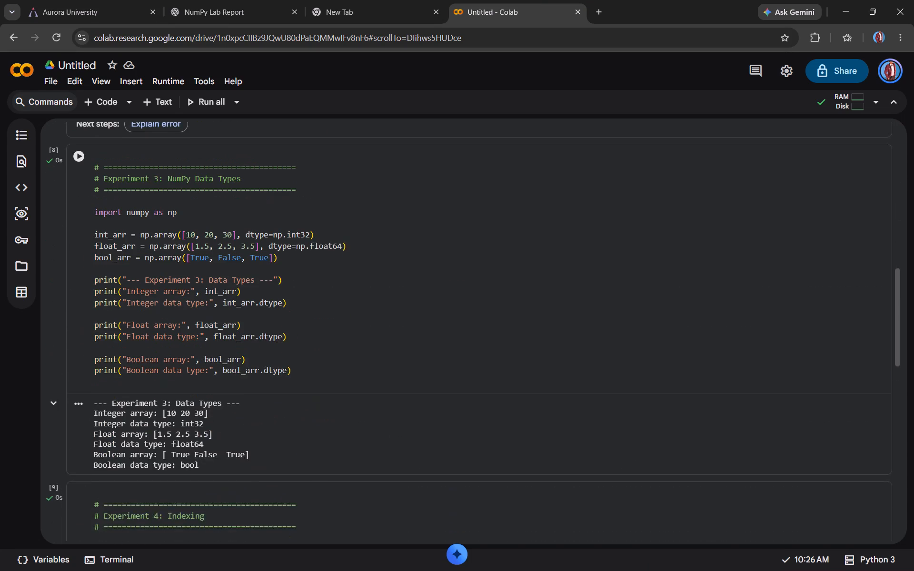
scroll(327, 422, "down", 1)
Rerun the Experiment 2: NumPy Attributes code cell in the notebook.
scroll(327, 422, "up", 6)
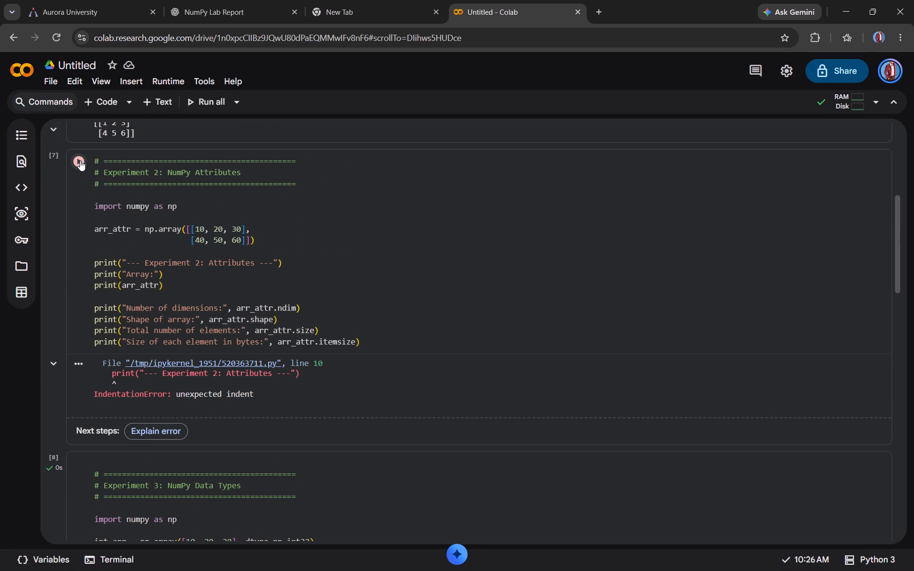
left_click(80, 160)
left_click(829, 145)
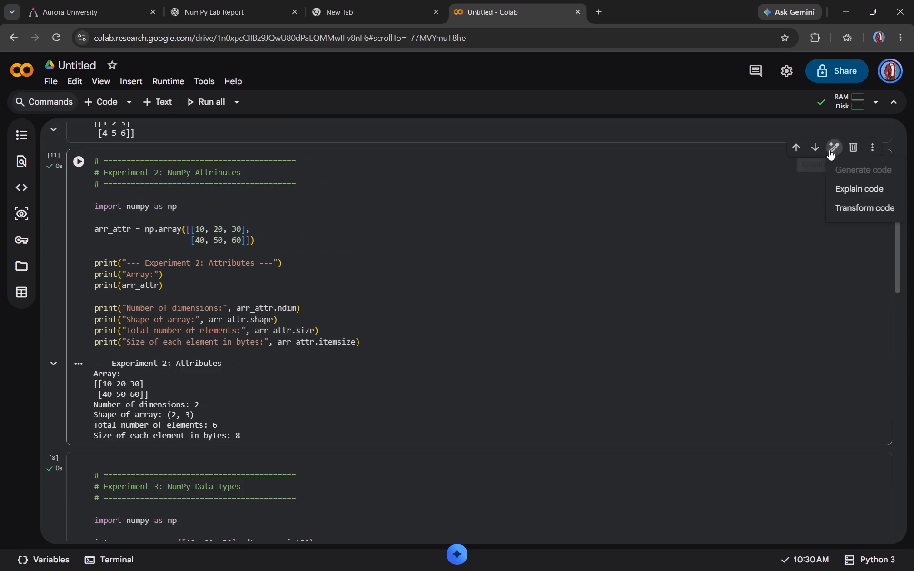
left_click(695, 219)
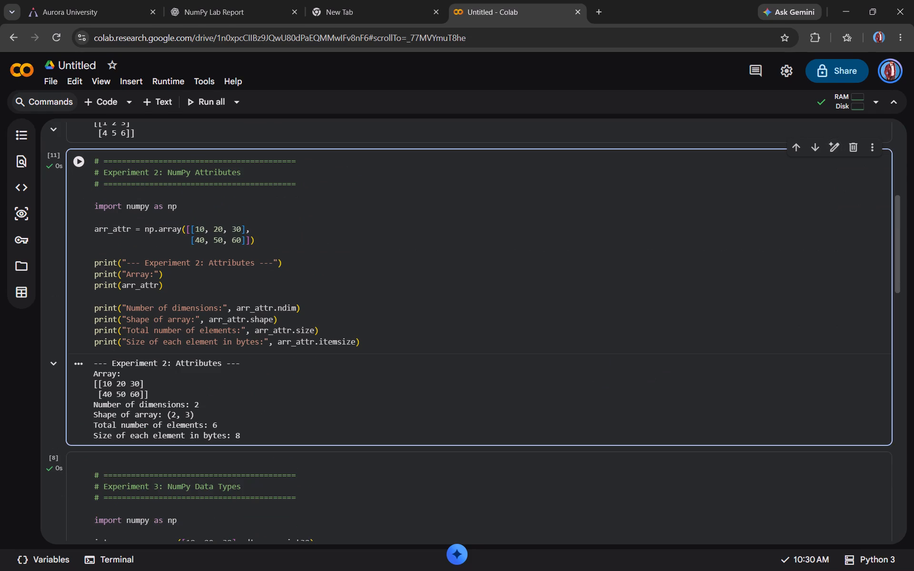
Review the outputs of the remaining experiment cells through Experiment 5: Slicing, and return to Experiment 1: NumPy Array Creation.
scroll(523, 307, "down", 16)
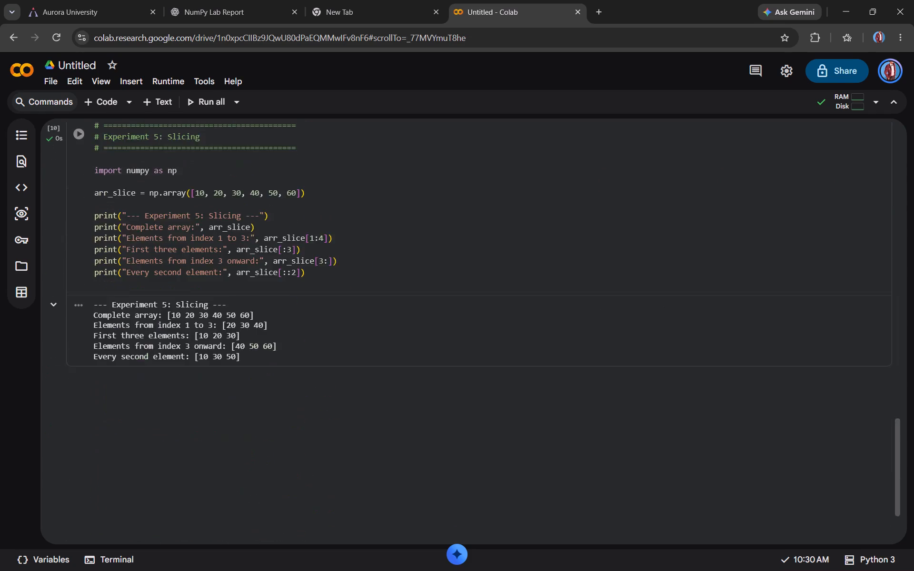
scroll(521, 307, "down", 3)
scroll(501, 225, "down", 4)
scroll(501, 225, "up", 18)
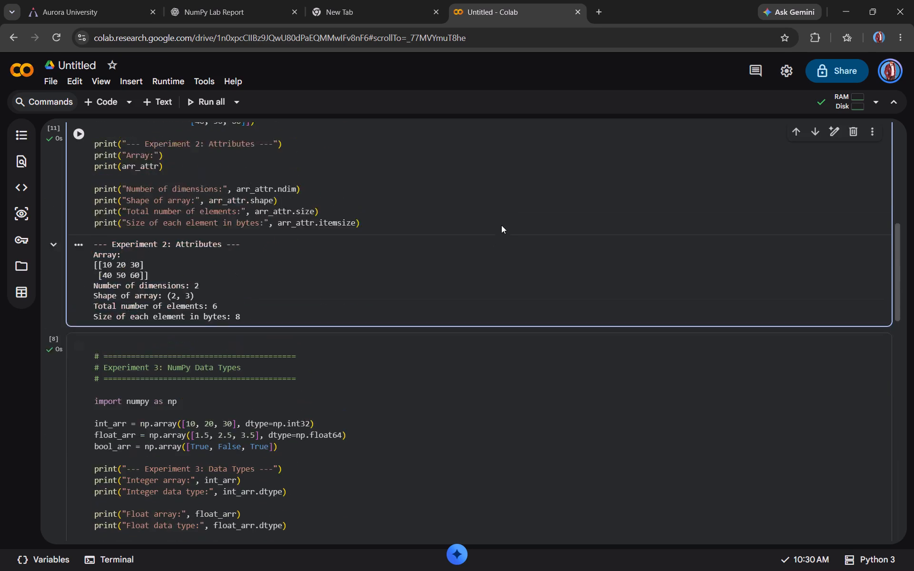
scroll(501, 225, "up", 15)
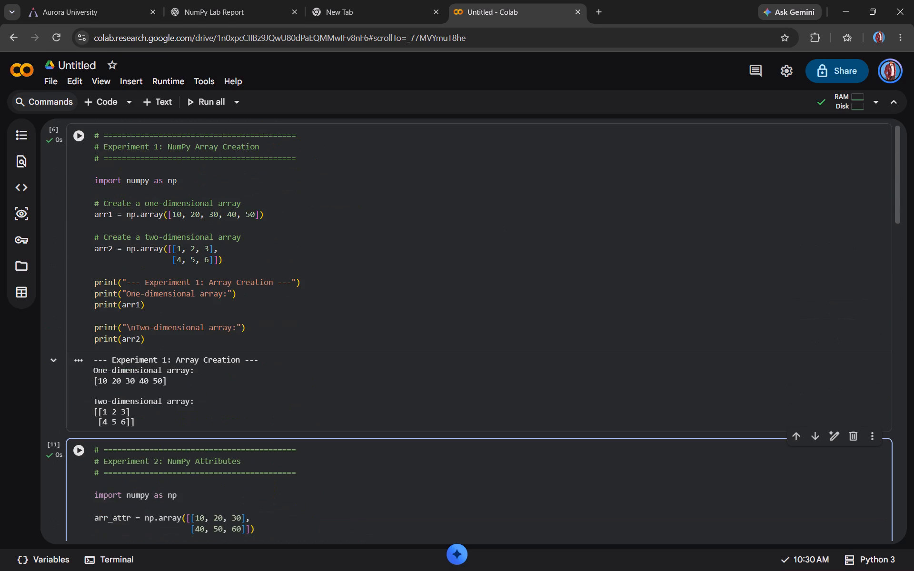
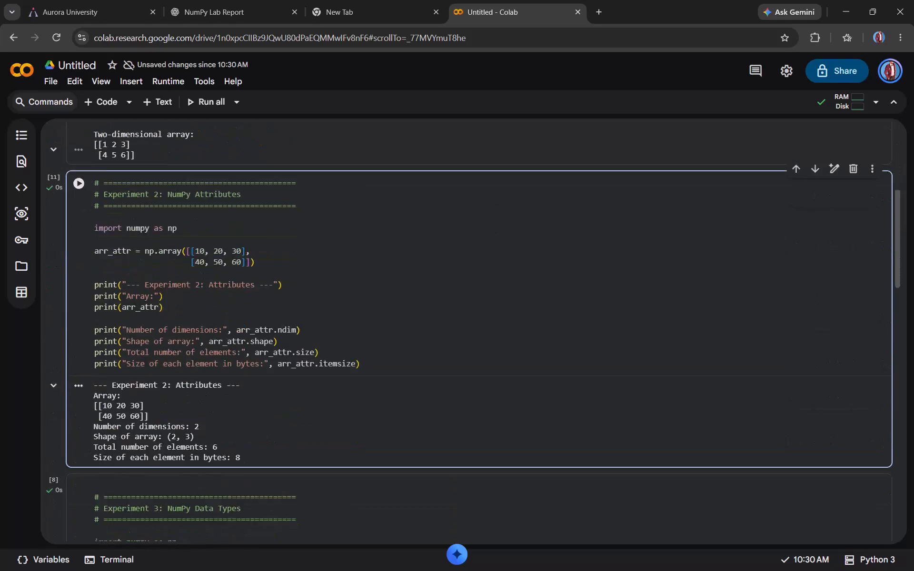
Review the Colab notebook's cells and outputs through Experiment 5: Slicing, and return to Experiment 1.
scroll(496, 235, "down", 13)
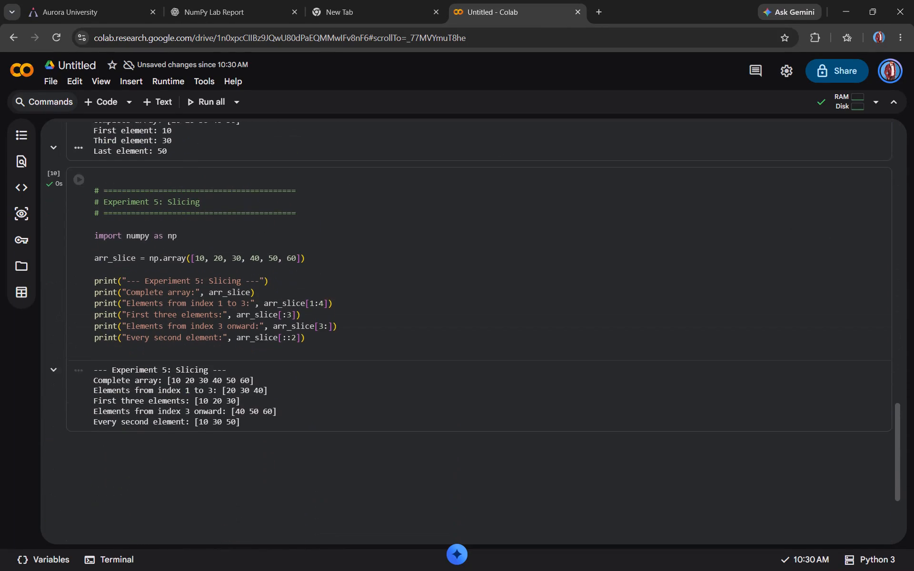
left_click(314, 329)
scroll(390, 322, "up", 3)
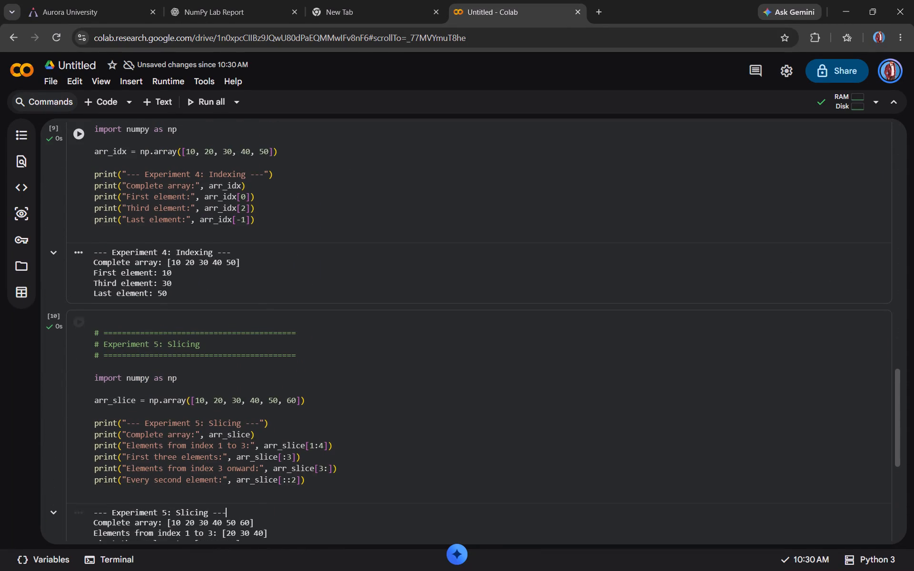
left_click(245, 224)
scroll(316, 247, "up", 7)
scroll(79, 305, "up", 8)
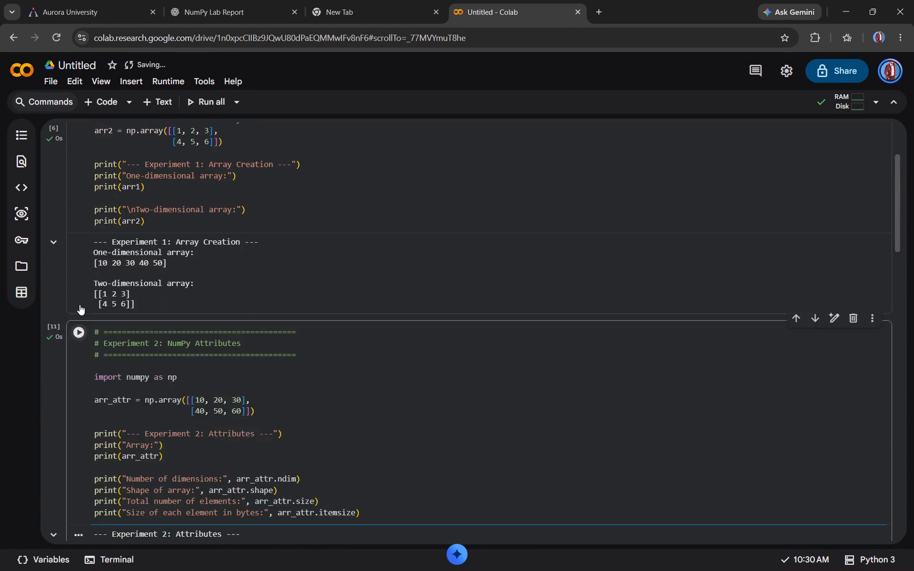
scroll(79, 305, "up", 7)
Close the unused New Tab page in Chrome.
left_click(247, 0)
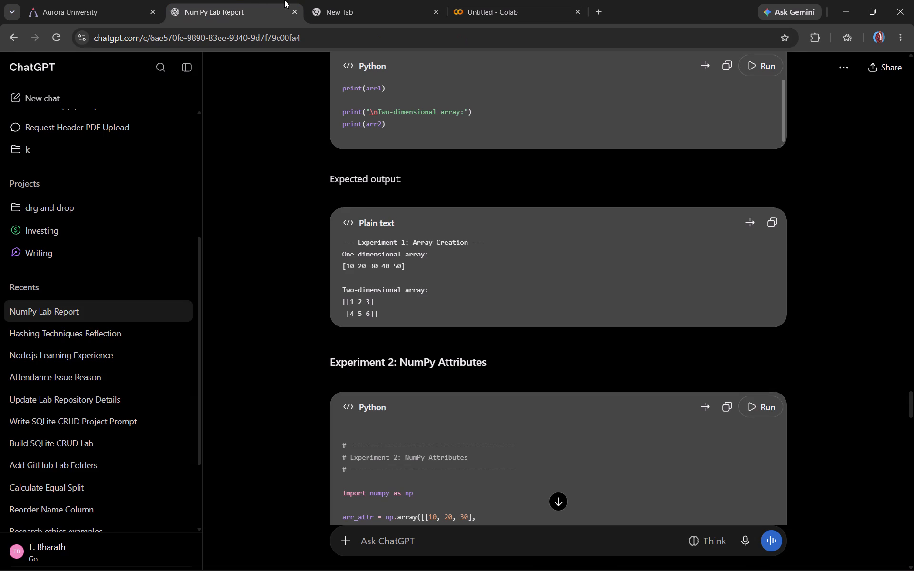
left_click(325, 0)
left_click(436, 12)
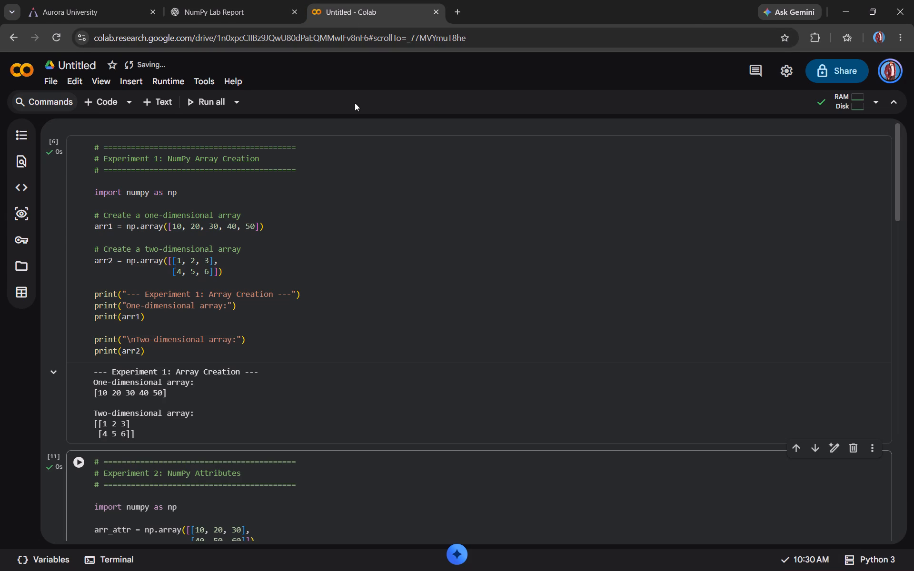
Read the NumPy Lab Report conversation in ChatGPT from the Experiment 2 code through its closing prompt.
left_click(221, 3)
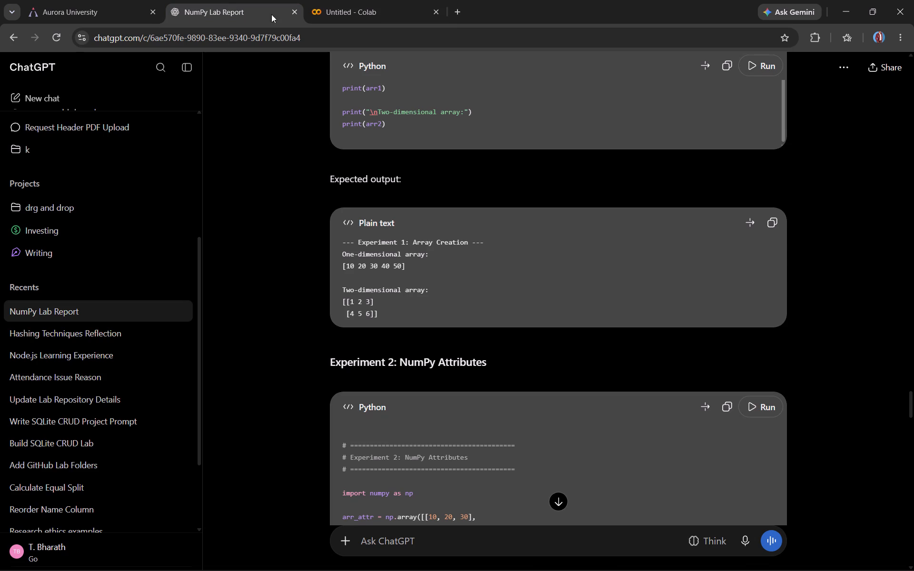
scroll(430, 235, "down", 14)
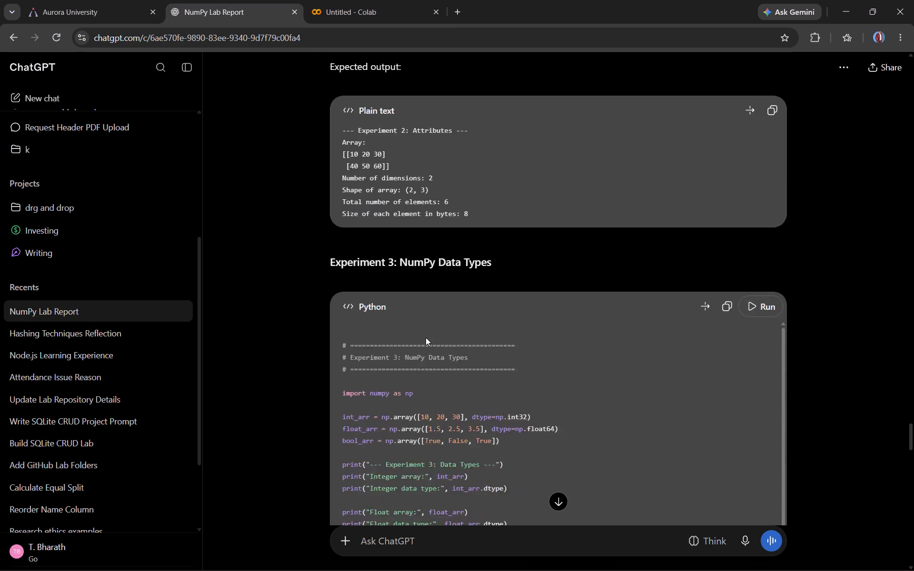
scroll(426, 337, "down", 17)
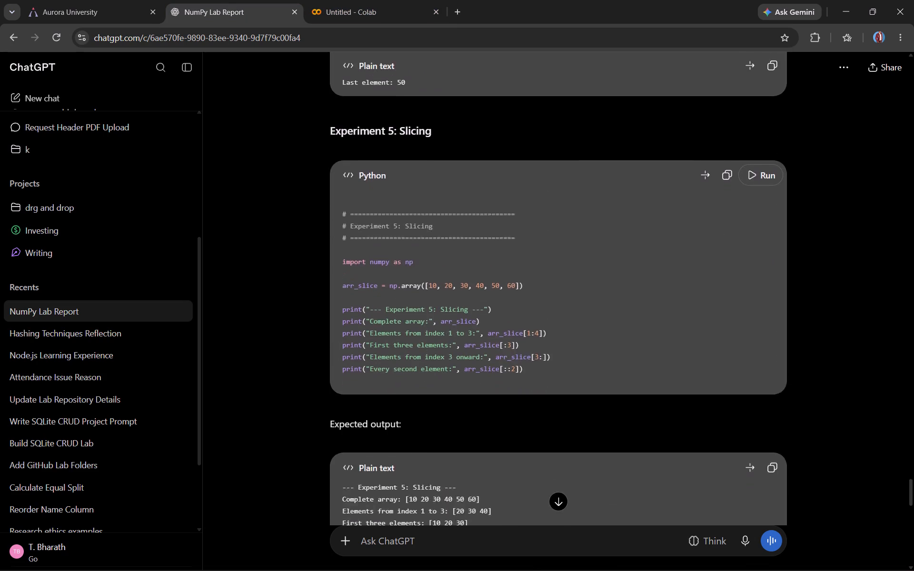
scroll(426, 339, "down", 11)
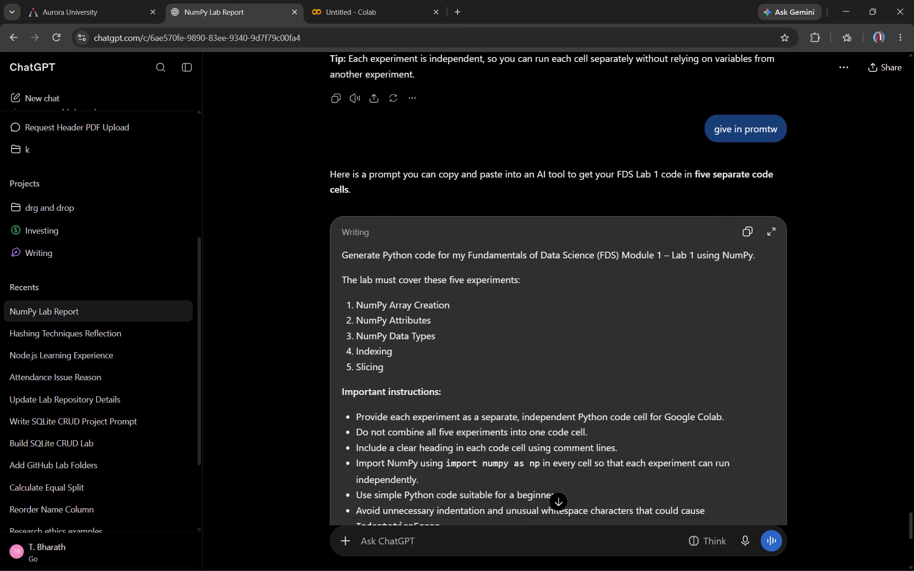
scroll(426, 339, "down", 12)
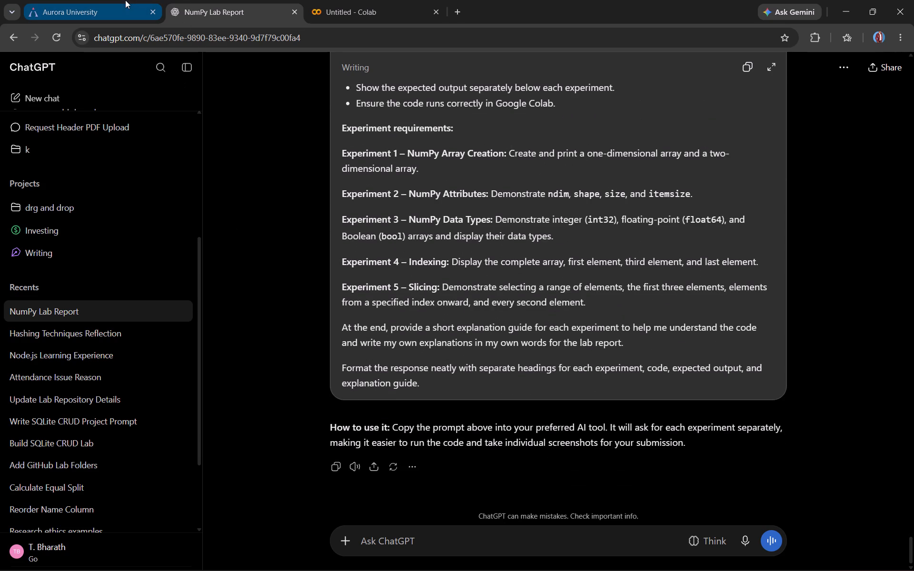
Close the Lab Report 1 details on the Aurora University site and return to the dashboard.
left_click(131, 0)
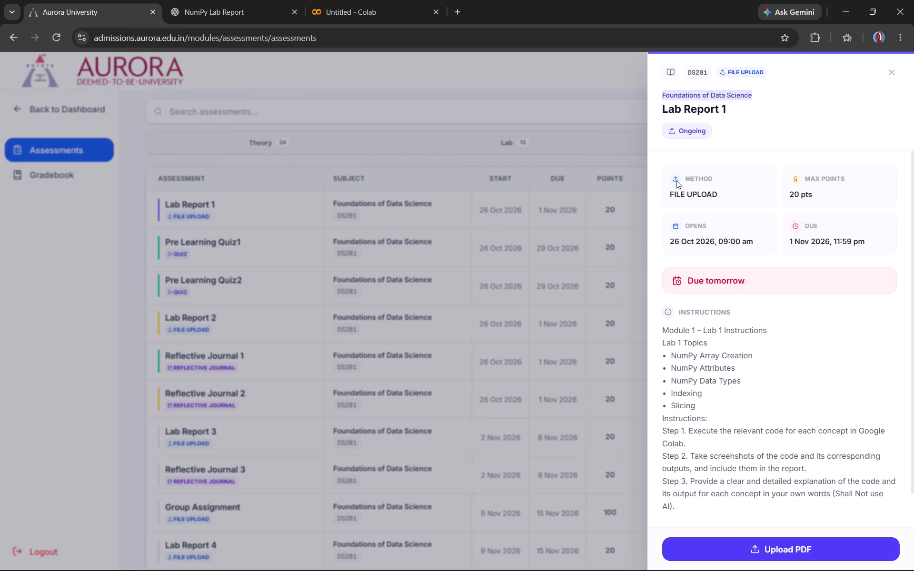
left_click(892, 69)
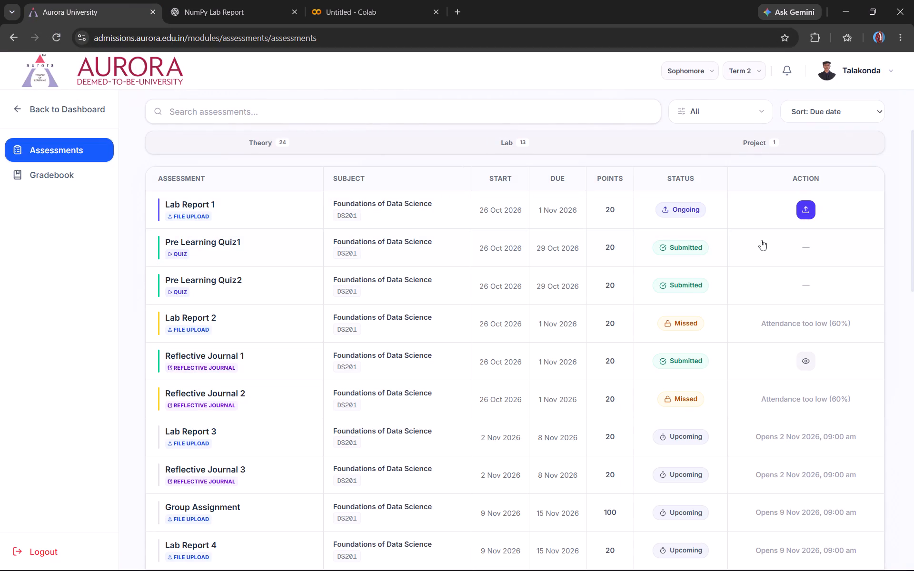
left_click(57, 106)
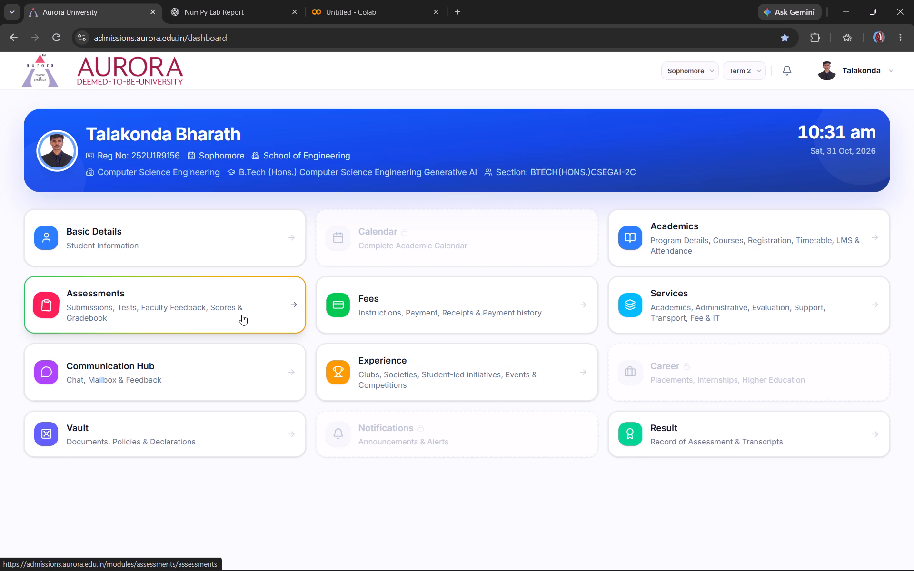
left_click(213, 0)
left_click(342, 0)
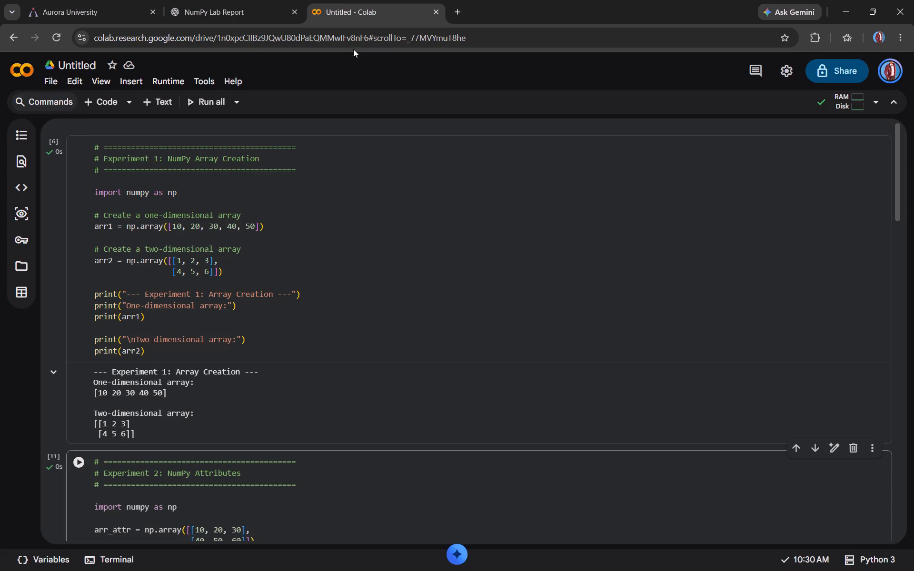
scroll(425, 299, "up", 3)
left_click(271, 0)
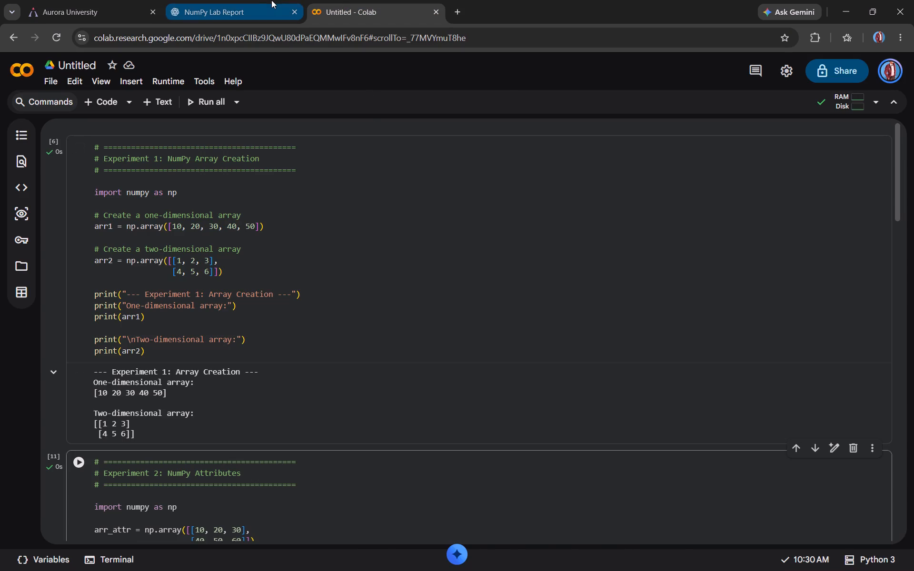
scroll(519, 373, "down", 3)
scroll(444, 362, "up", 16)
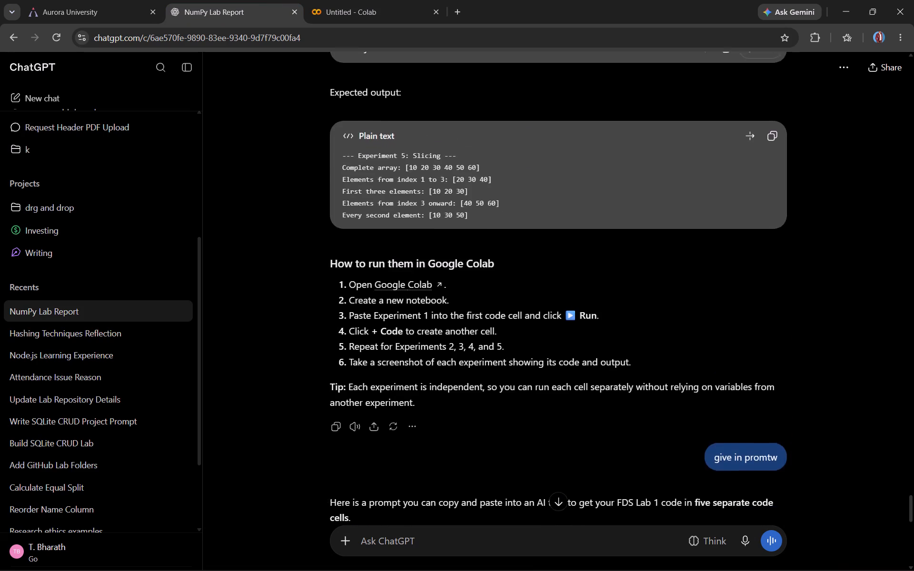
scroll(444, 362, "up", 20)
scroll(444, 362, "up", 7)
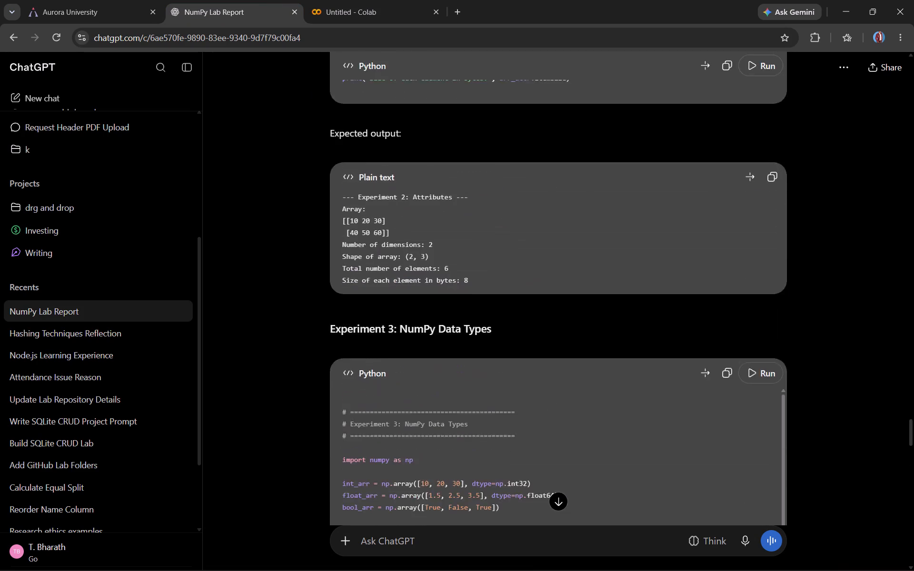
scroll(444, 362, "up", 17)
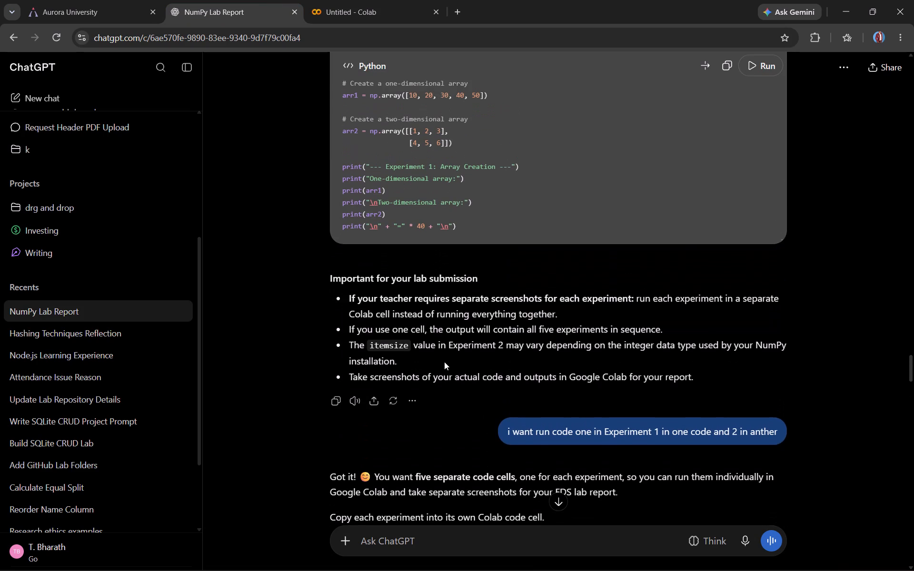
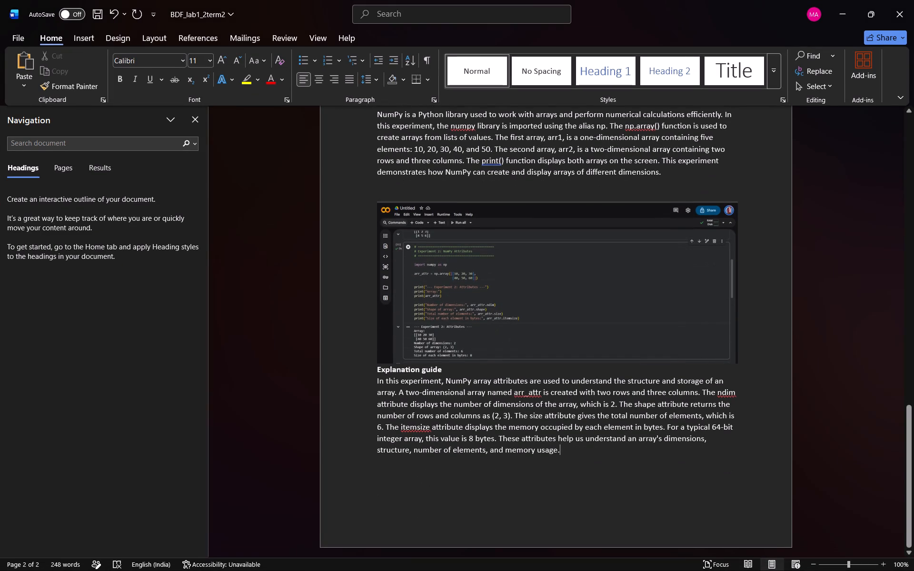
key("Return")
key("Return")
key("Return")
key("Return")
key("Return")
key("Return")
key("Return")
key("Return")
key("Return")
key("Return")
key("Return")
key("Return")
key("Return")
key("Return")
key("Return")
key("Return")
key("Return")
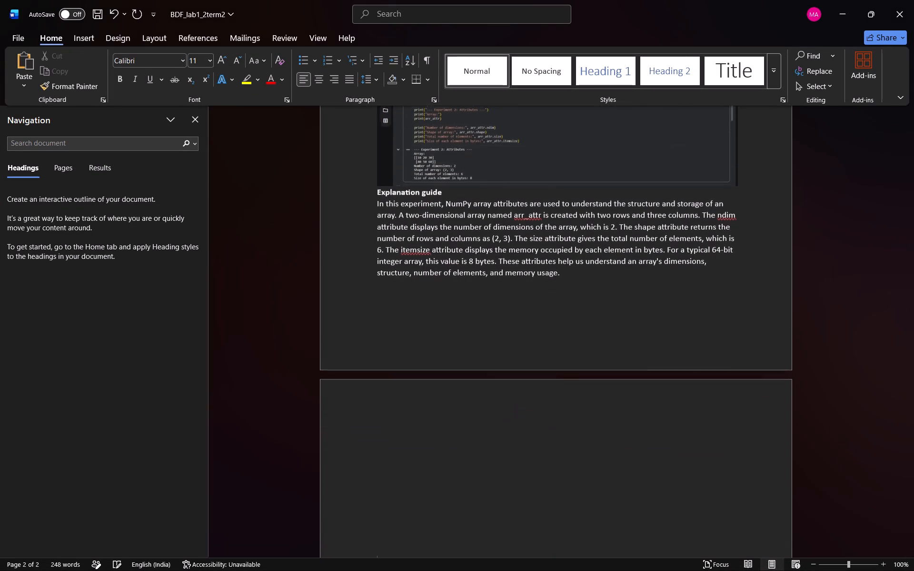
key("Return")
key("Return")
key("Return")
key("Return")
key("Return")
key("Return")
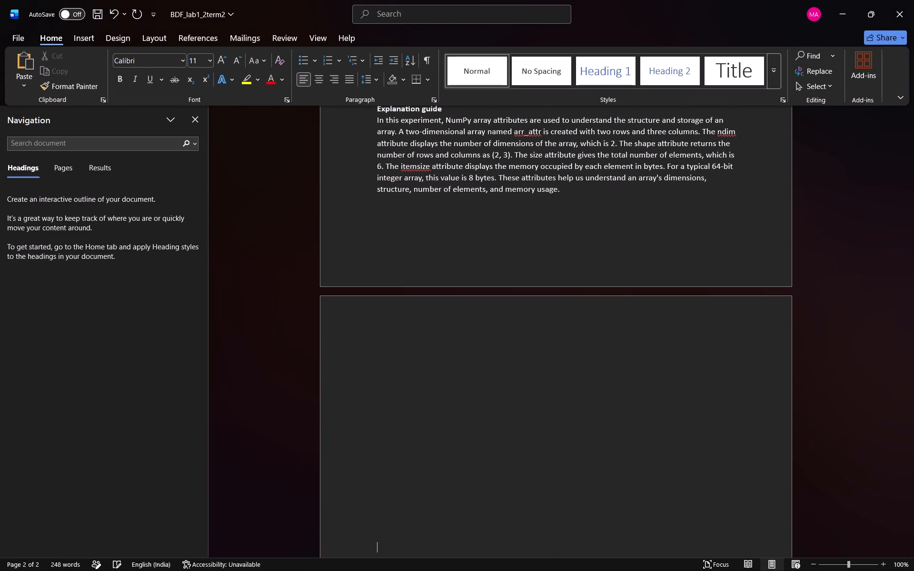
key("ctrl+v")
Capture the Colab Experiment 3: NumPy Data Types code cell with its output and paste the screenshot above the Experiment 3 heading in Word.
left_click(395, 233)
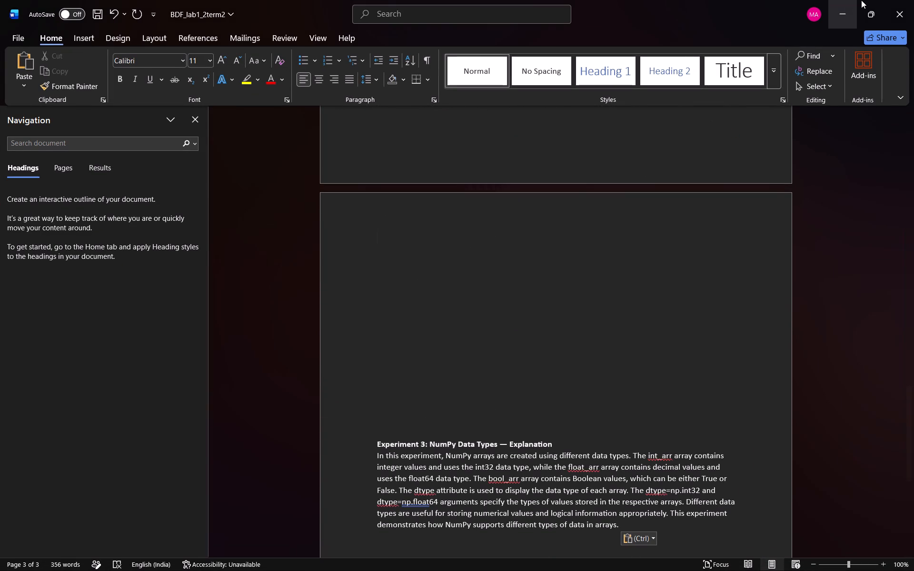
left_click(849, 0)
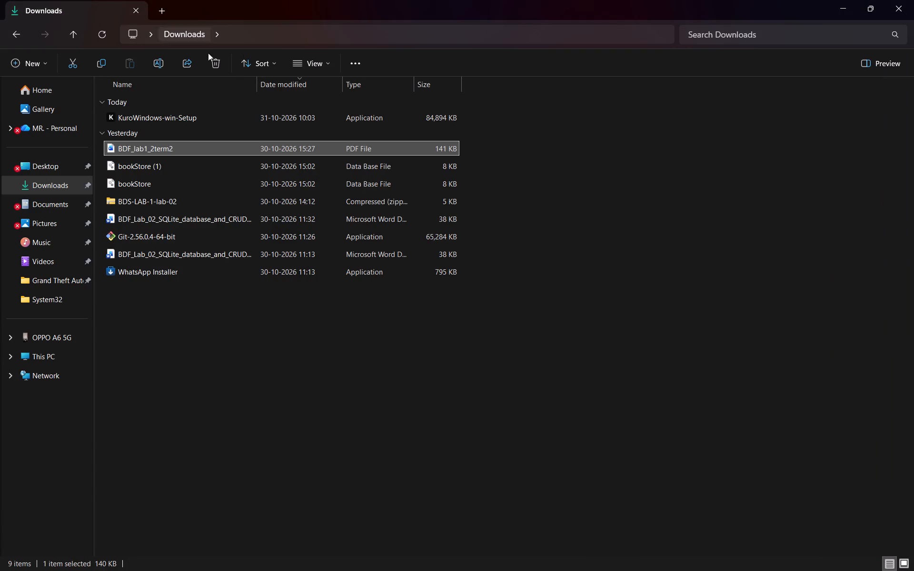
left_click(842, 2)
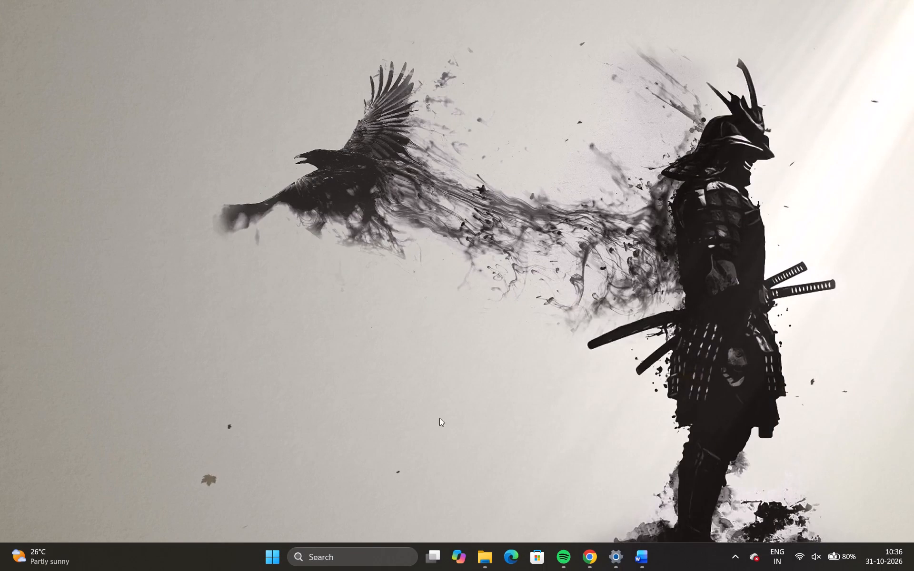
left_click(640, 558)
left_click(591, 564)
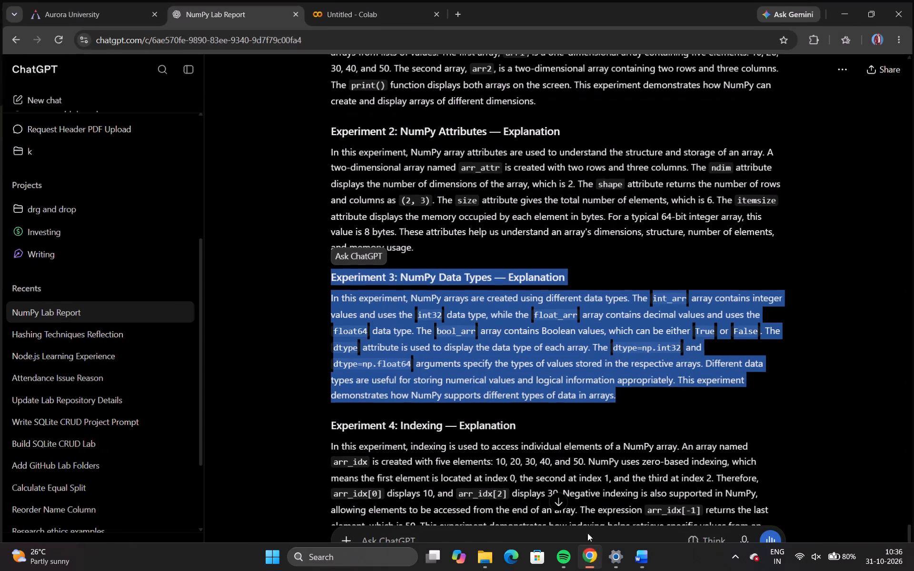
left_click(330, 0)
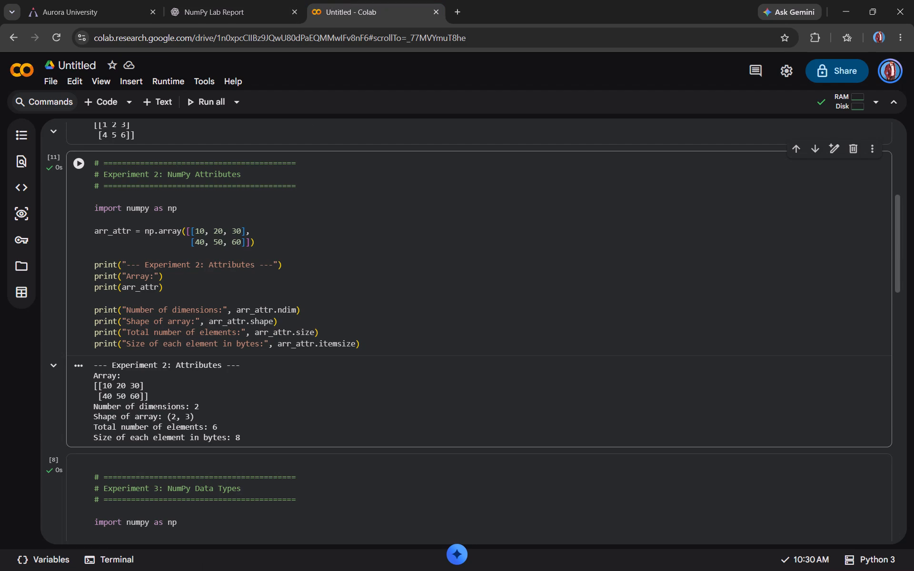
scroll(287, 253, "down", 5)
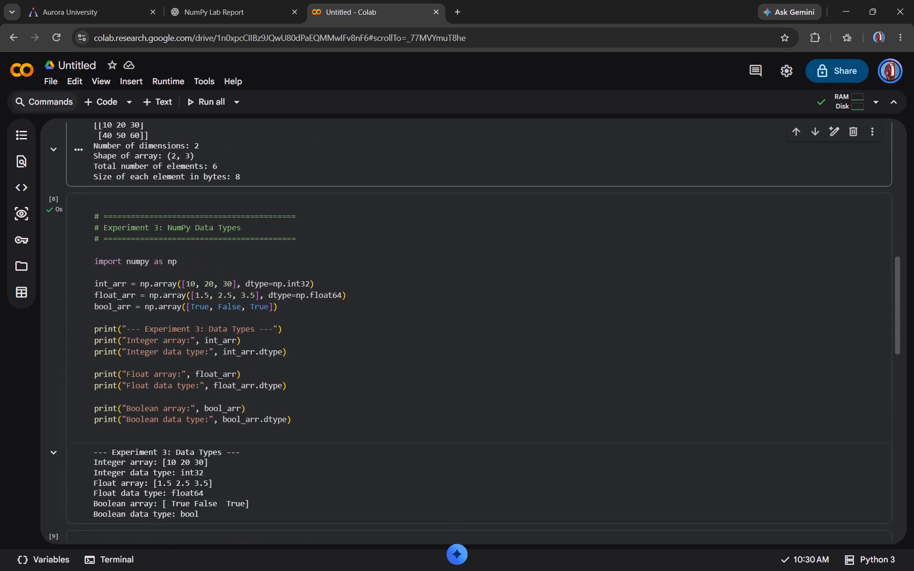
key("shift+super+s")
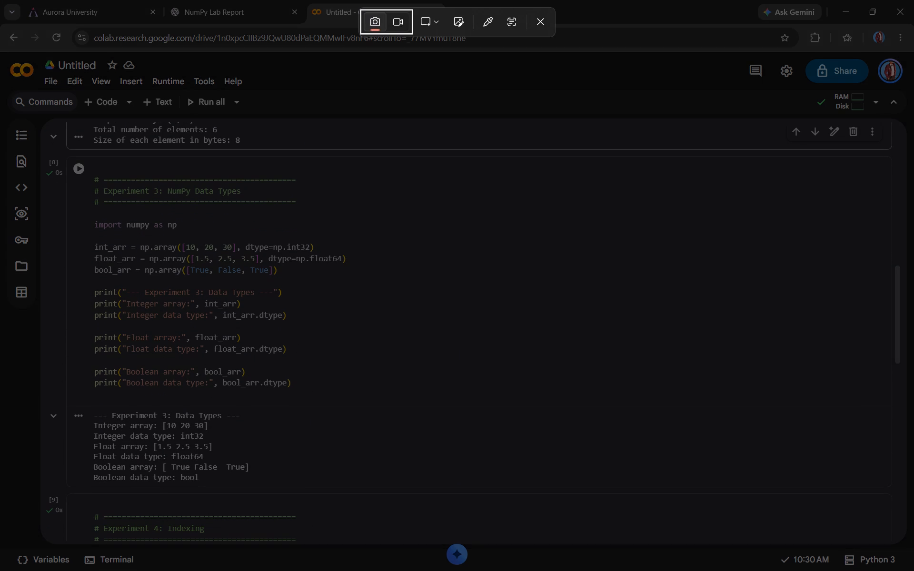
left_click_drag(3, 47, 768, 559)
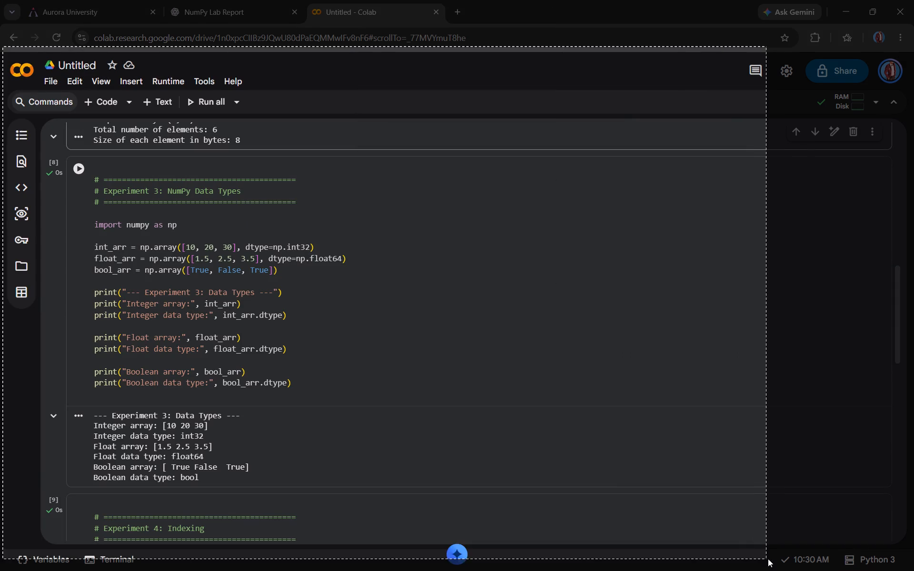
left_click_drag(768, 559, 913, 496)
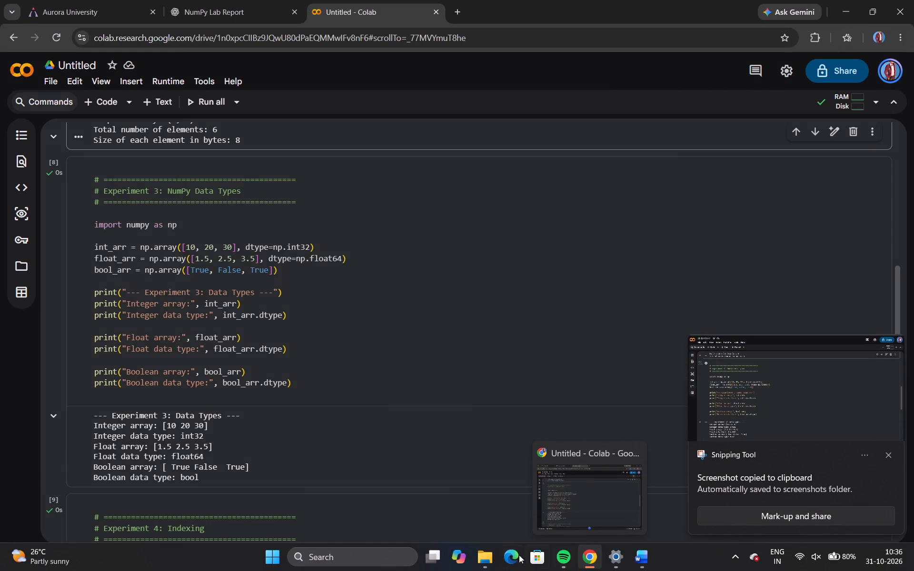
left_click(639, 557)
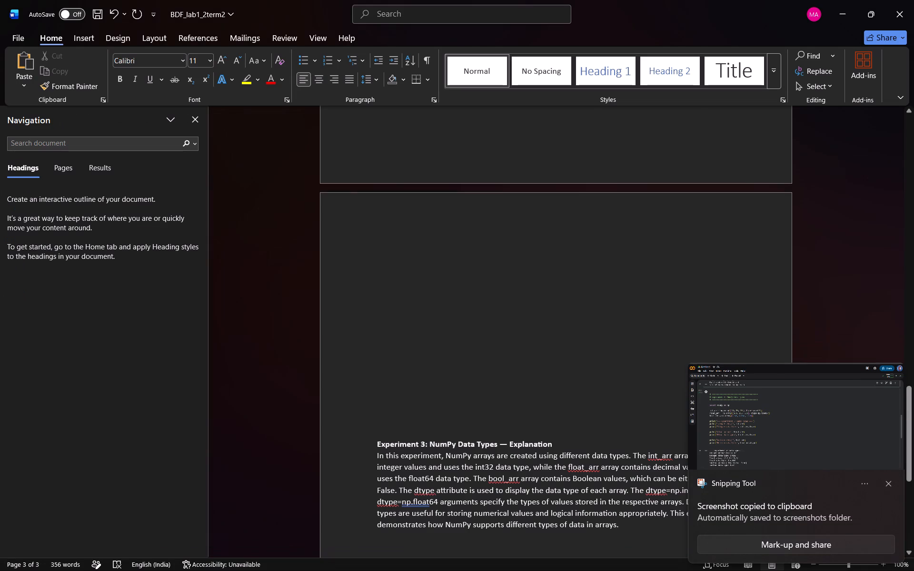
key("ctrl+v")
scroll(467, 359, "down", 6)
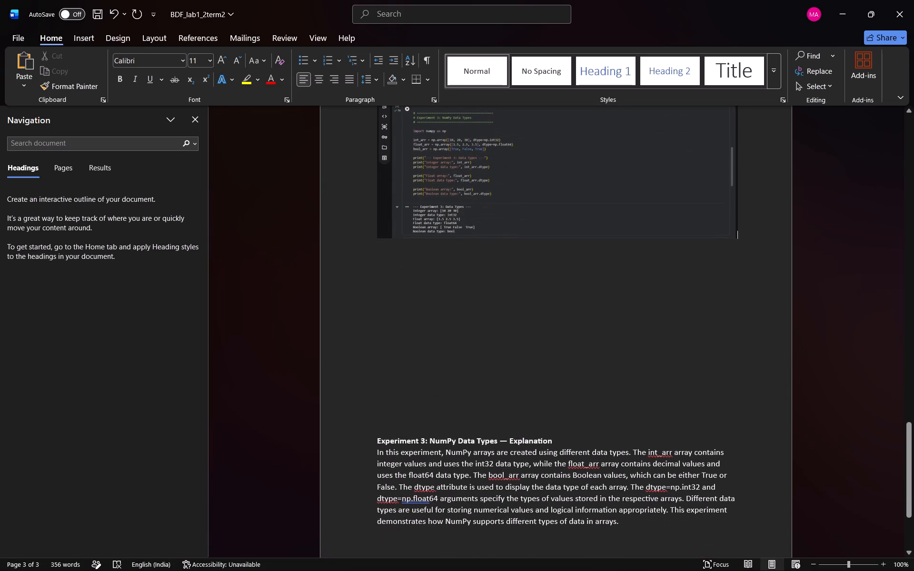
Remove the extra blank lines between the Experiment 3 screenshot and its heading, leaving one blank line.
left_click(375, 433)
key("BackSpace")
key("BackSpace")
key("BackSpace")
key("BackSpace")
key("BackSpace")
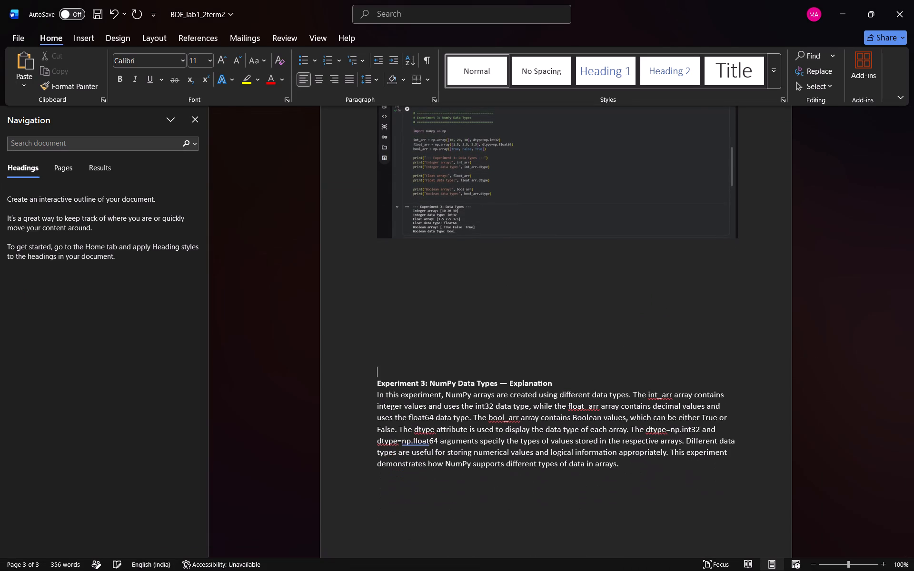
key("BackSpace")
key("BackSpace")
key("BackSpace")
key("BackSpace")
key("BackSpace")
key("BackSpace")
key("BackSpace")
key("BackSpace")
key("BackSpace")
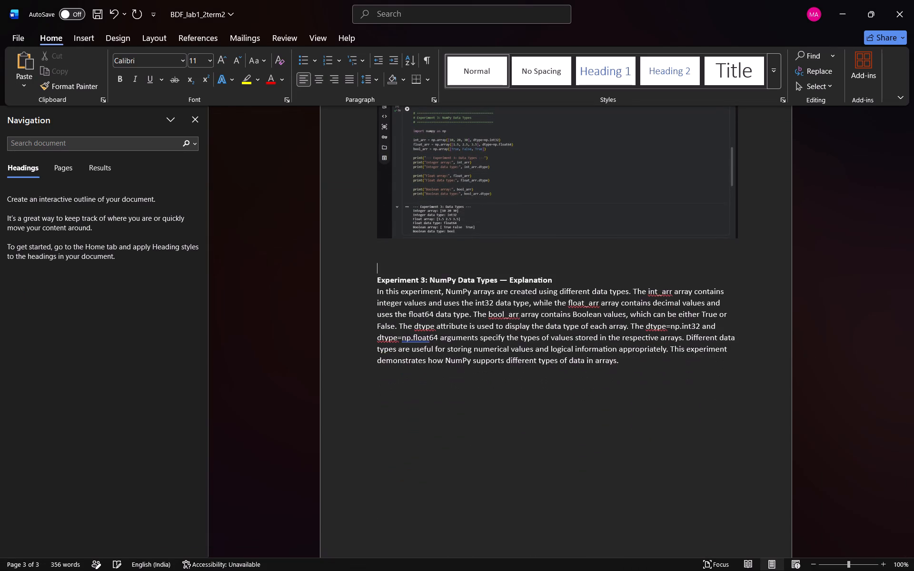
key("BackSpace")
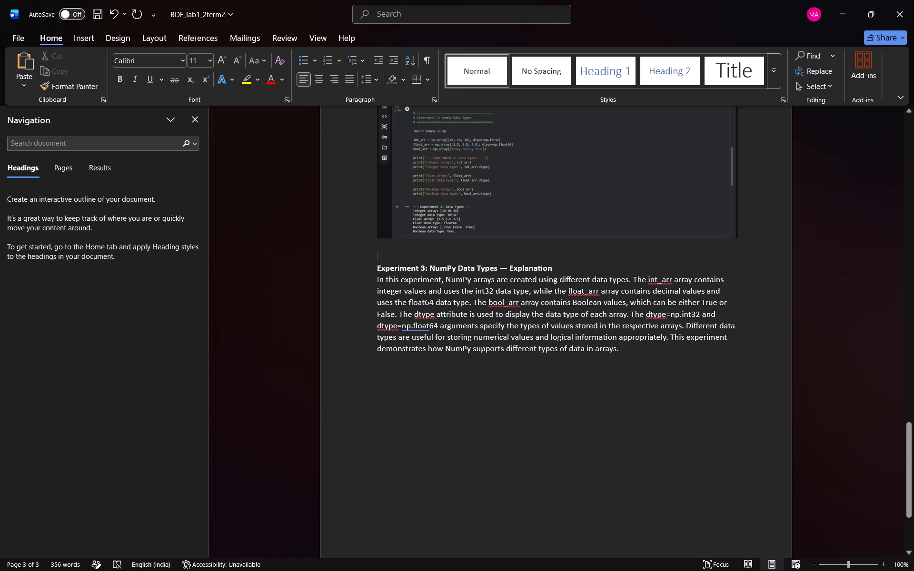
Add a new line below the Experiment 3 explanation paragraph.
left_click(644, 358)
key("Return")
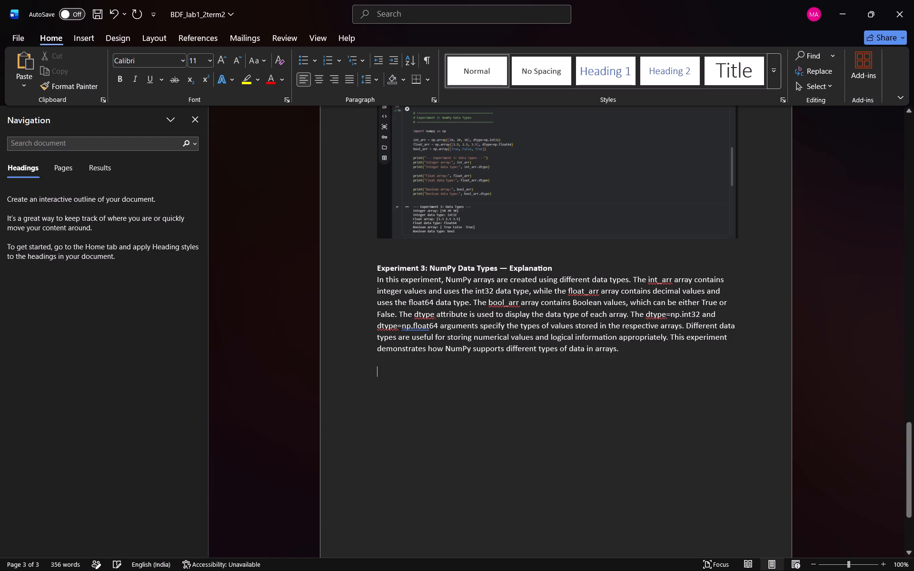
Switch to the Colab notebook in Chrome and capture a screenshot of the Experiment 4: Indexing code cell with its output.
left_click_drag(854, 0, 849, 1)
scroll(368, 260, "down", 3)
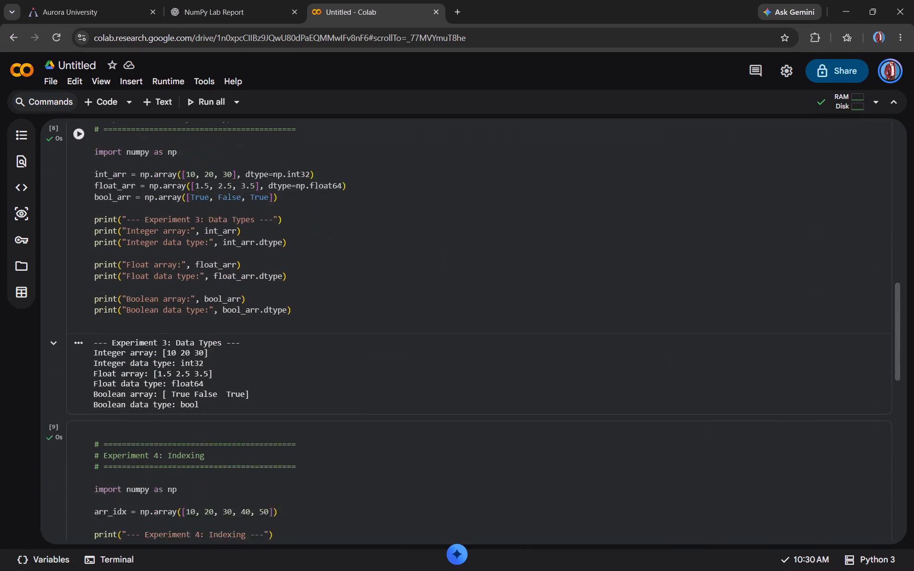
scroll(365, 262, "down", 3)
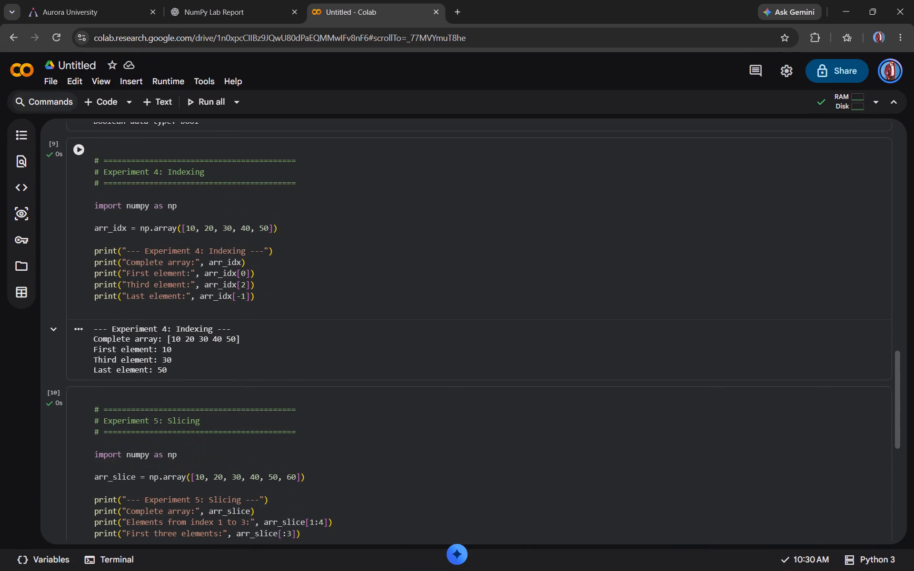
key("shift+super+s")
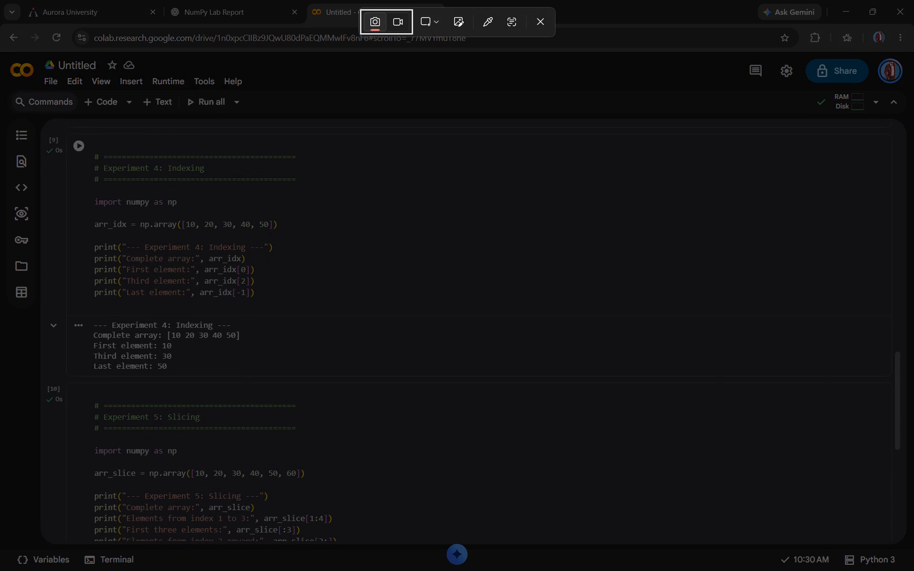
left_click_drag(5, 84, 913, 397)
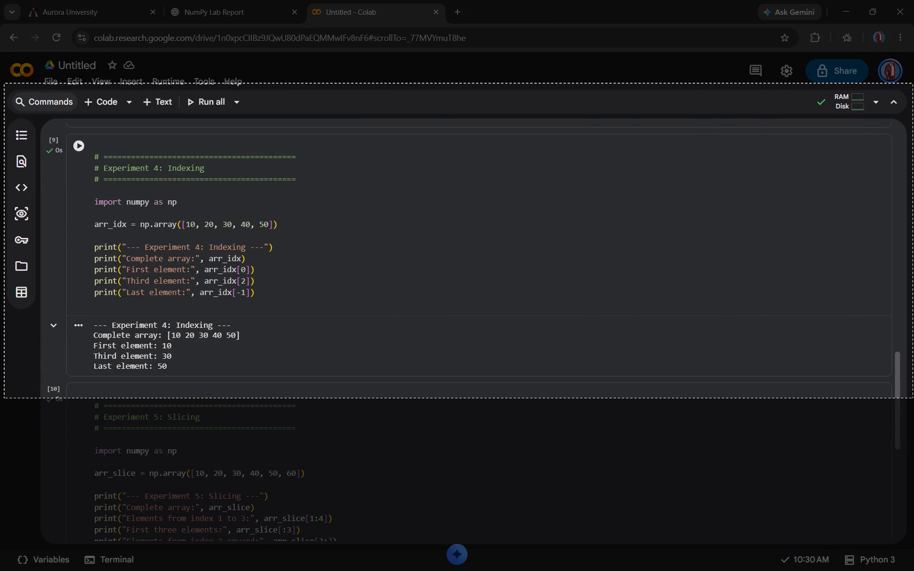
left_click_drag(913, 397, 913, 383)
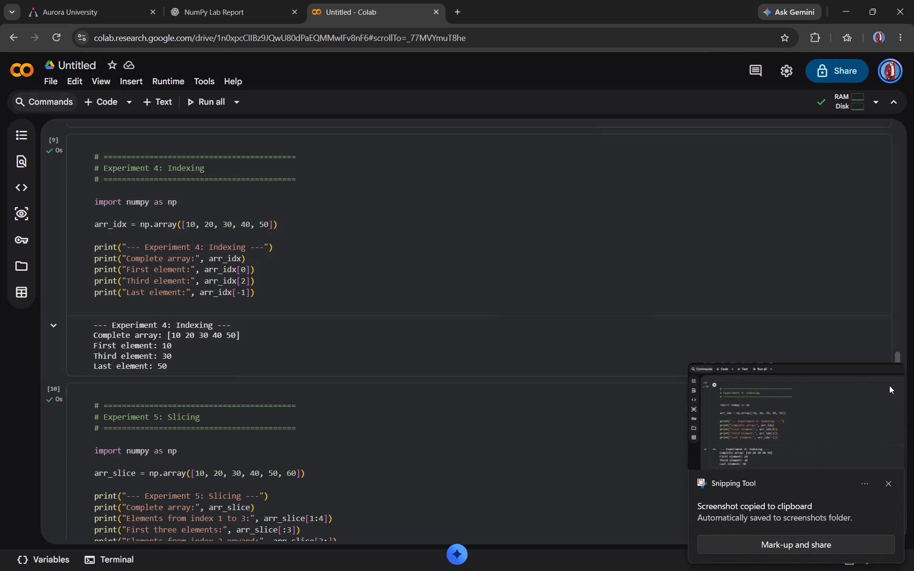
Recapture the Colab Experiment 4: Indexing cell with its output and the notebook header, and paste it below the Experiment 3 explanation in Word.
key("shift+super+s")
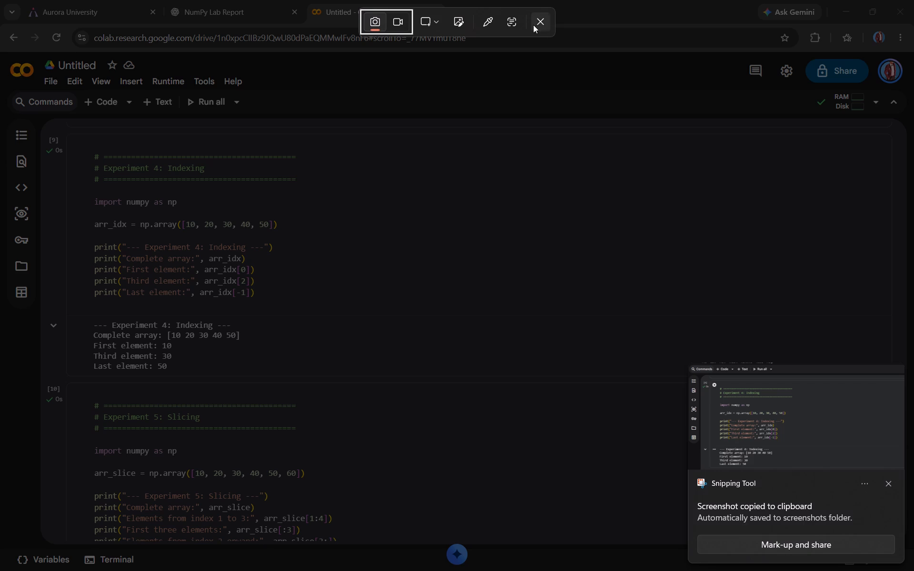
left_click(533, 25)
left_click(888, 486)
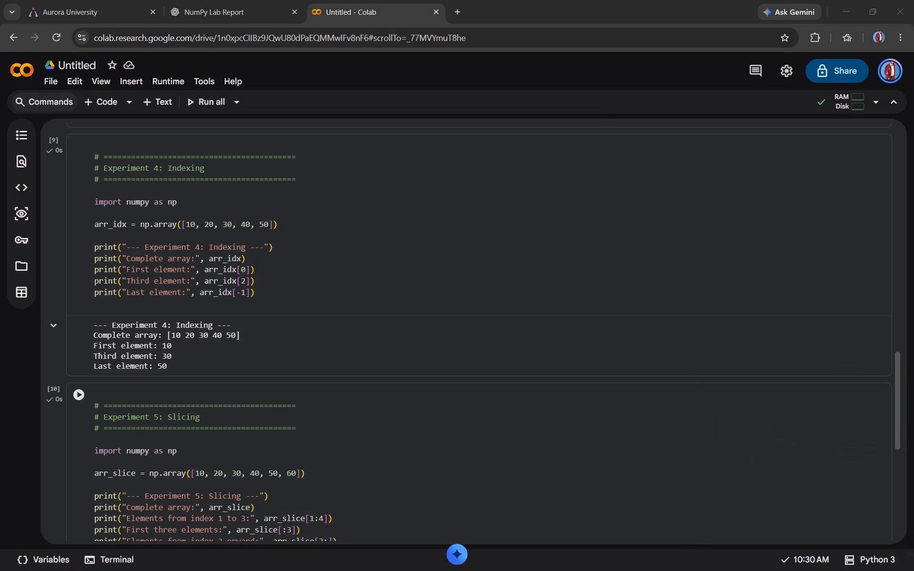
key("shift+super+s")
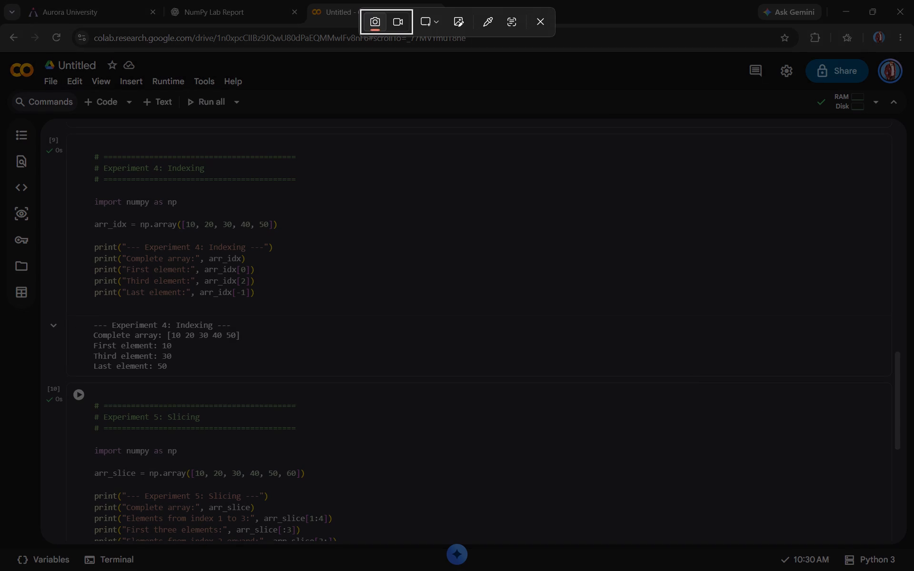
left_click_drag(3, 49, 913, 393)
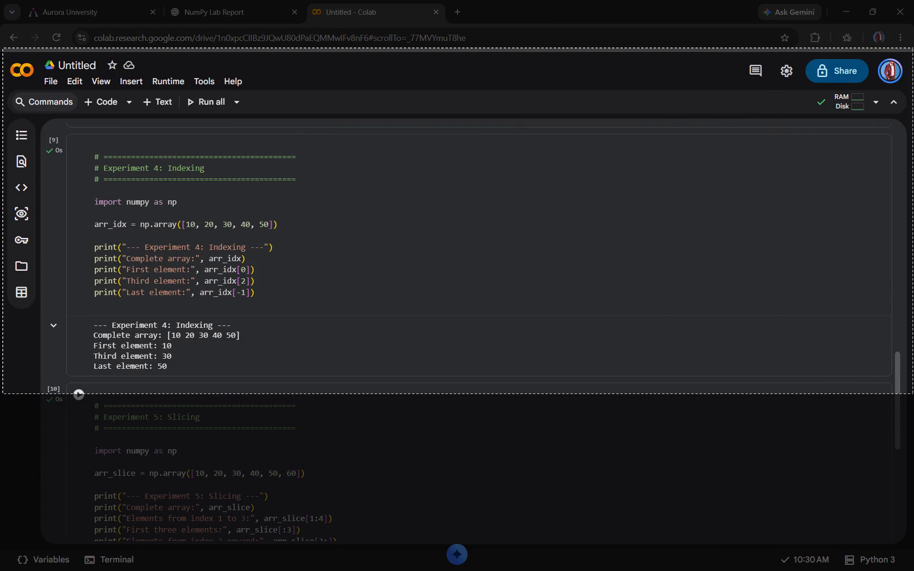
left_click_drag(913, 393, 913, 391)
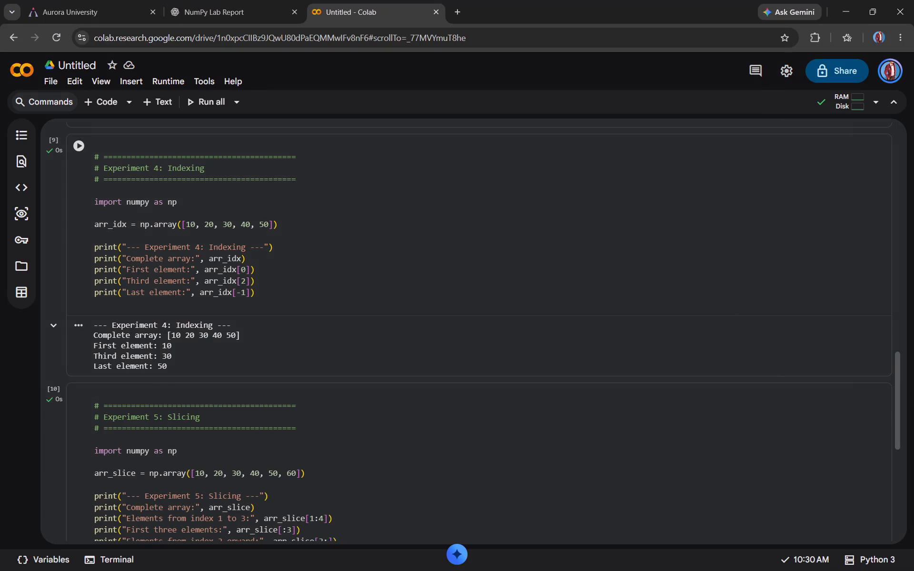
left_click(218, 0)
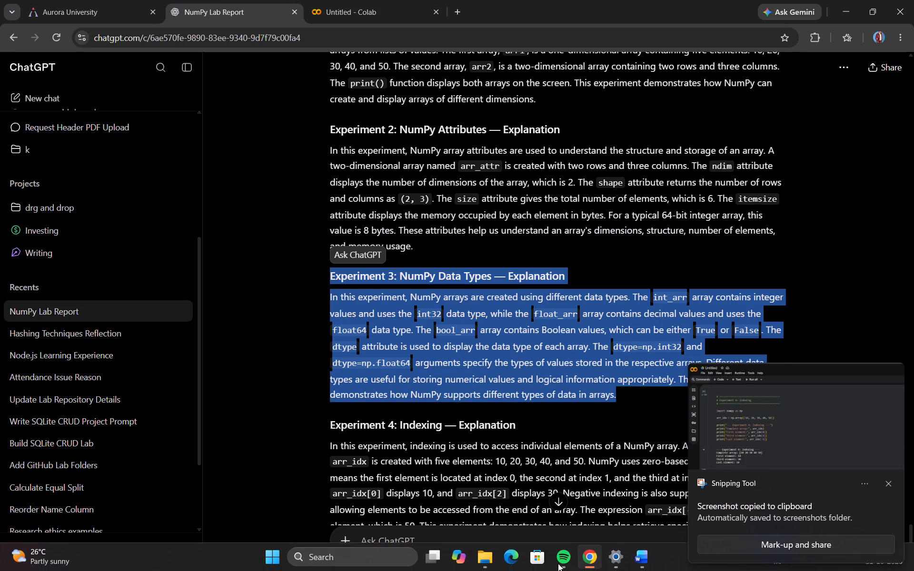
left_click(638, 561)
key("ctrl+v")
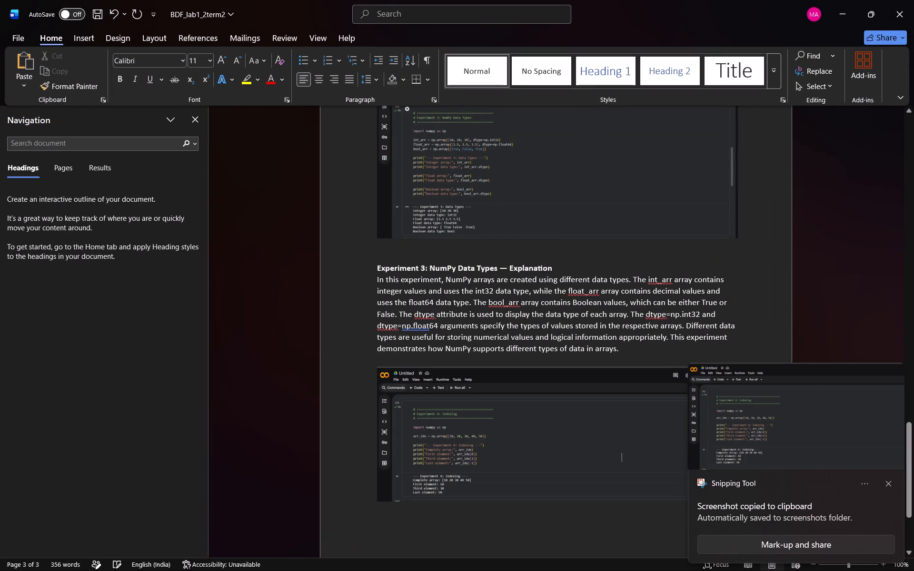
Shorten the Experiment 3: NumPy Data Types heading to "Experiment :".
scroll(460, 266, "up", 2)
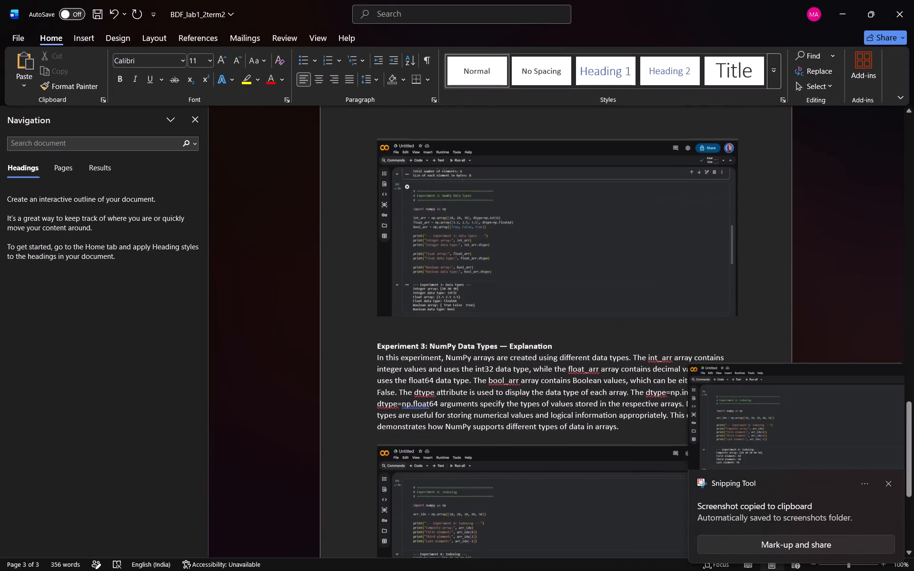
scroll(460, 266, "up", 12)
scroll(460, 266, "down", 11)
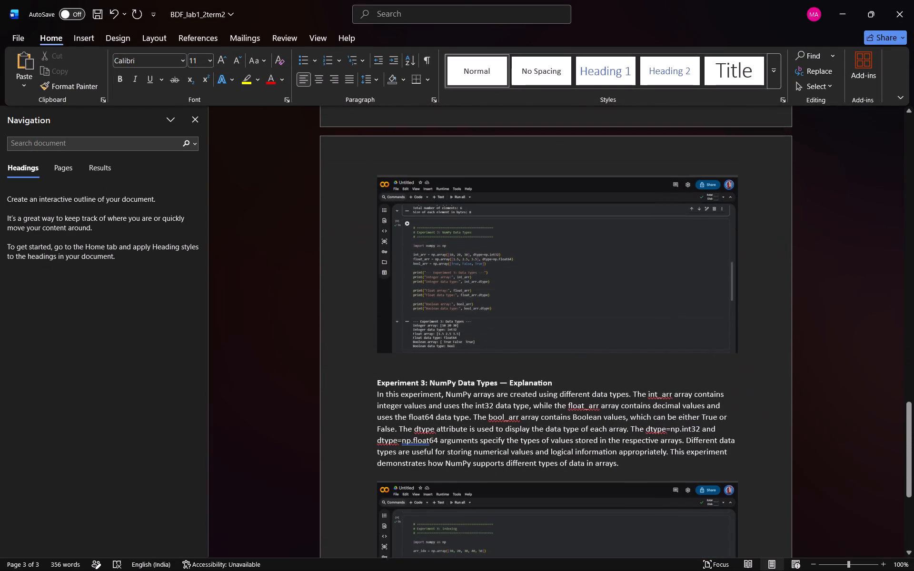
left_click_drag(553, 352, 433, 356)
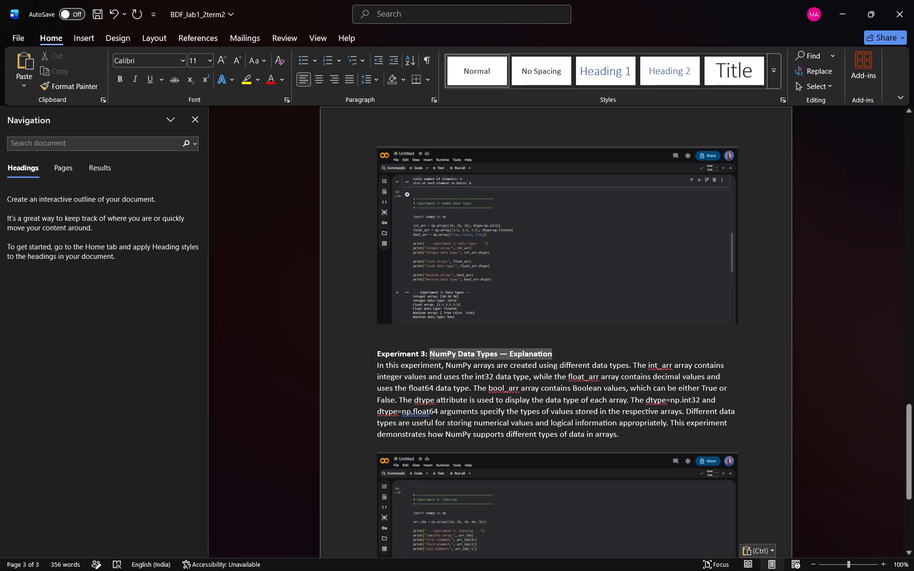
left_click_drag(433, 356, 422, 354)
key("BackSpace")
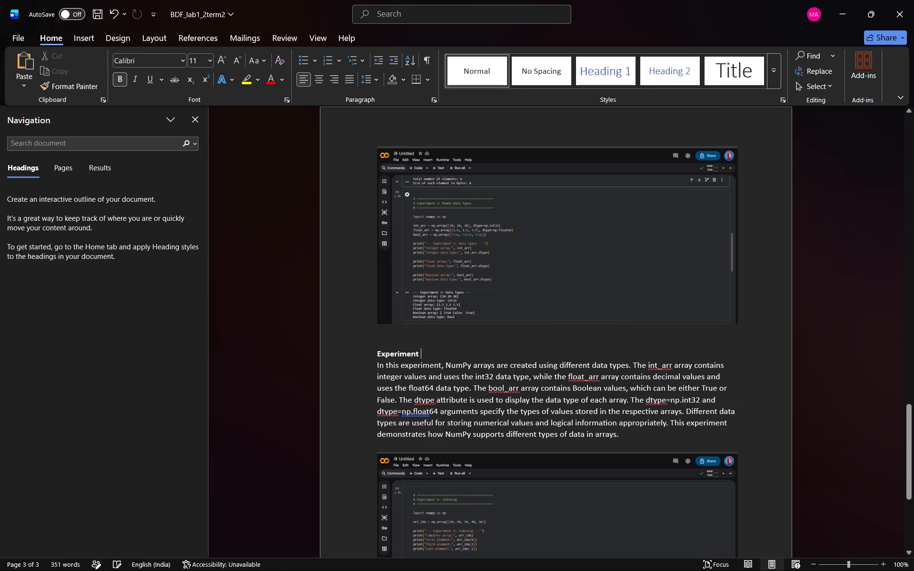
key("shift+colon")
Change the headings above the Experiment 2 and Experiment 1 explanation paragraphs to "Explanation :".
scroll(435, 360, "up", 2)
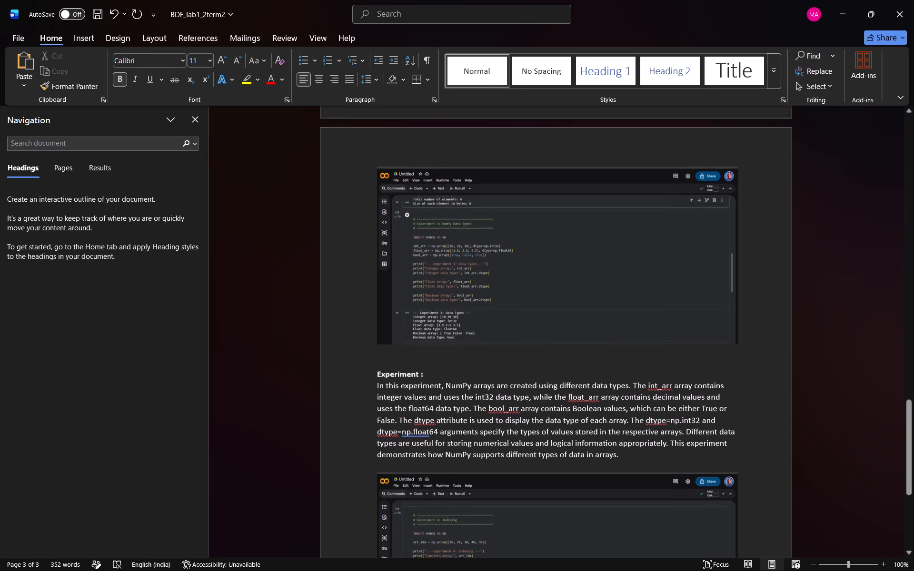
scroll(435, 360, "up", 10)
left_click_drag(443, 264, 442, 264)
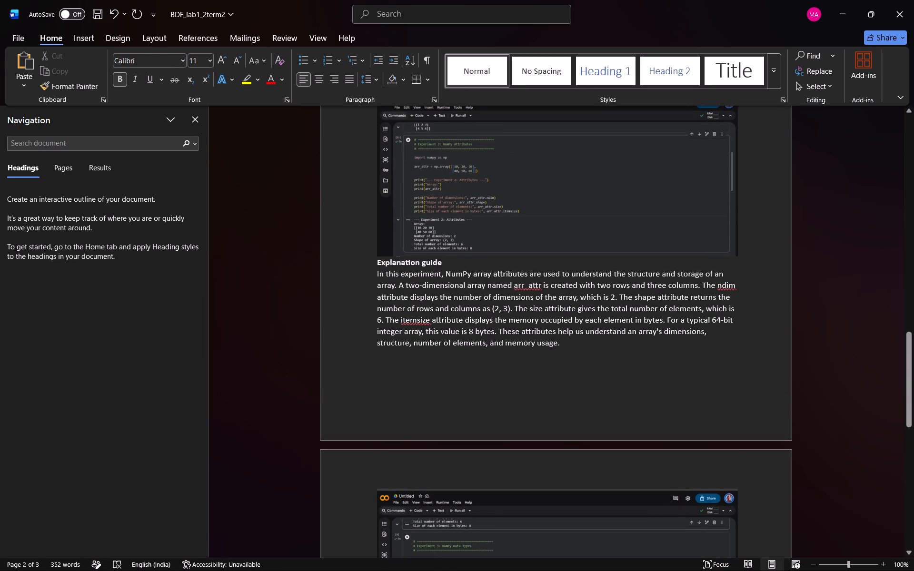
left_click_drag(442, 264, 423, 258)
key("BackSpace")
key("shift+colon")
scroll(422, 258, "up", 6)
left_click_drag(445, 162, 421, 159)
key("BackSpace")
key("shift+colon")
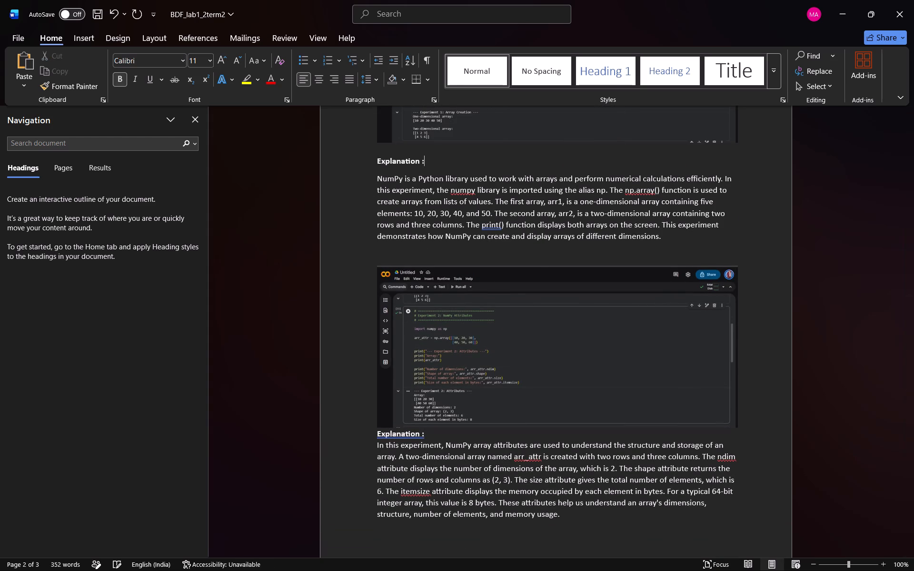
Review the report from the cover page tables through the experiment screenshots and explanations to the last page.
right_click(417, 158)
scroll(456, 188, "down", 1)
scroll(468, 218, "up", 3)
left_click(334, 218)
scroll(338, 238, "up", 7)
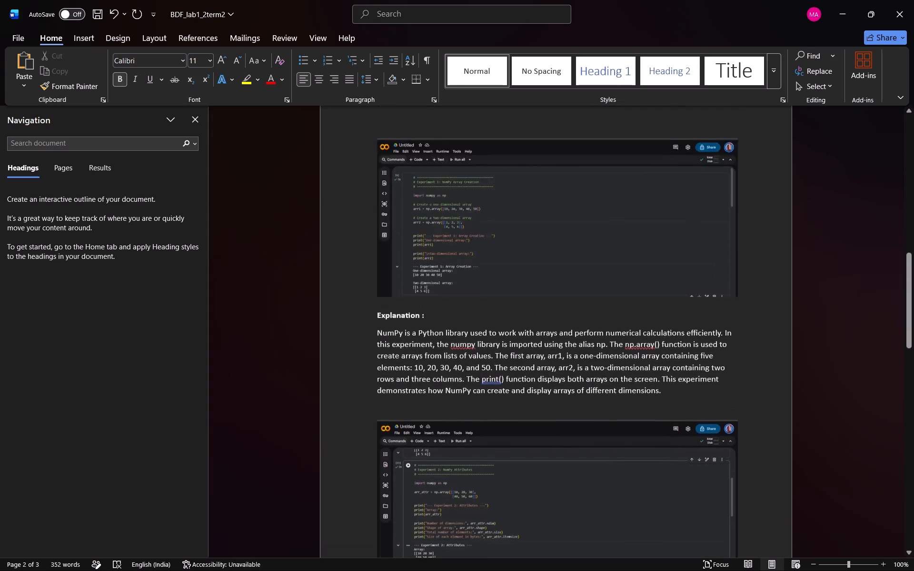
scroll(338, 238, "up", 20)
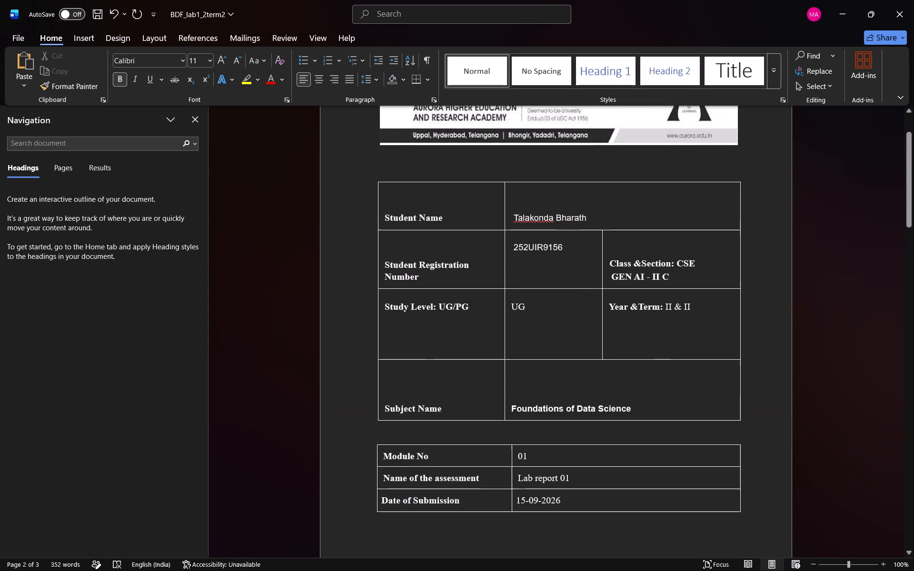
scroll(338, 238, "up", 3)
scroll(338, 238, "down", 20)
scroll(338, 238, "down", 6)
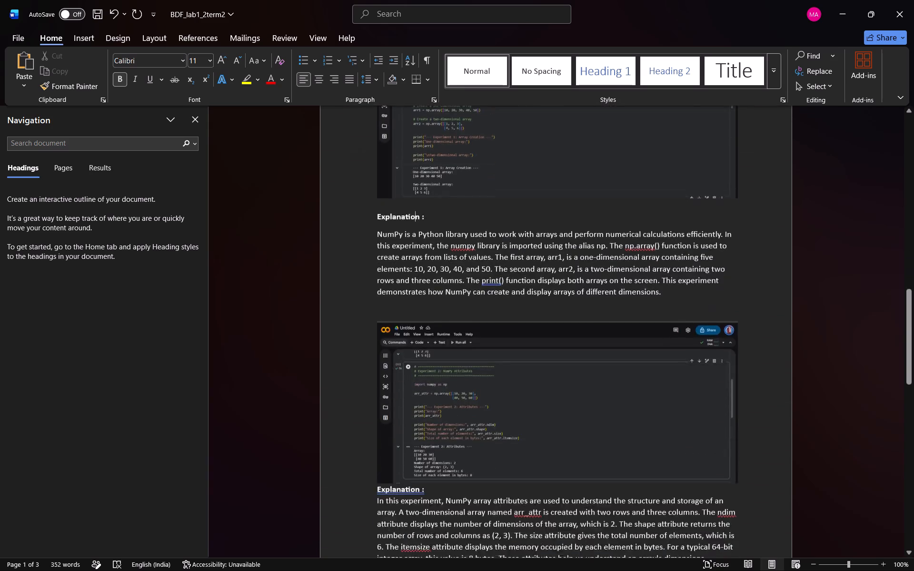
scroll(336, 246, "down", 20)
scroll(336, 246, "down", 10)
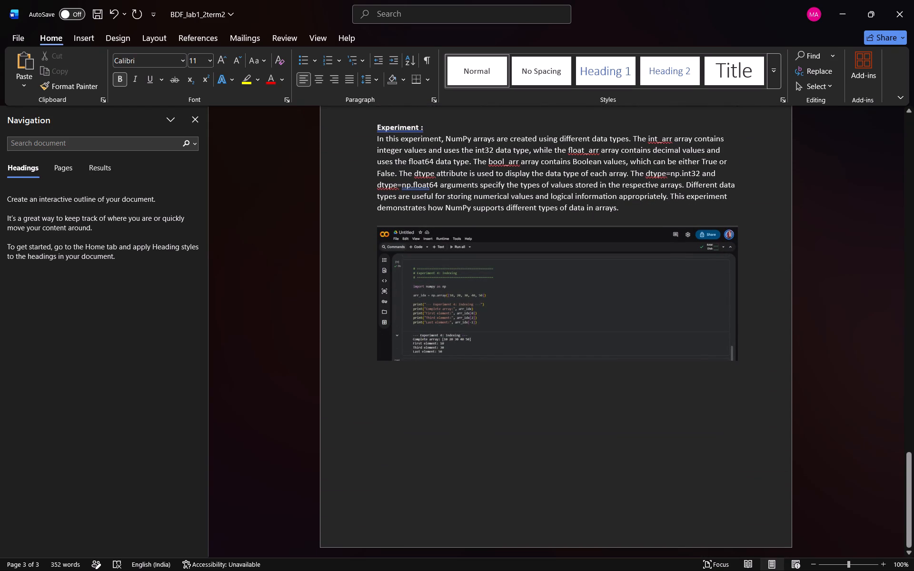
Switch to the ChatGPT conversation in Chrome and copy the Experiment 4: Indexing heading with its full explanation.
left_click(842, 27)
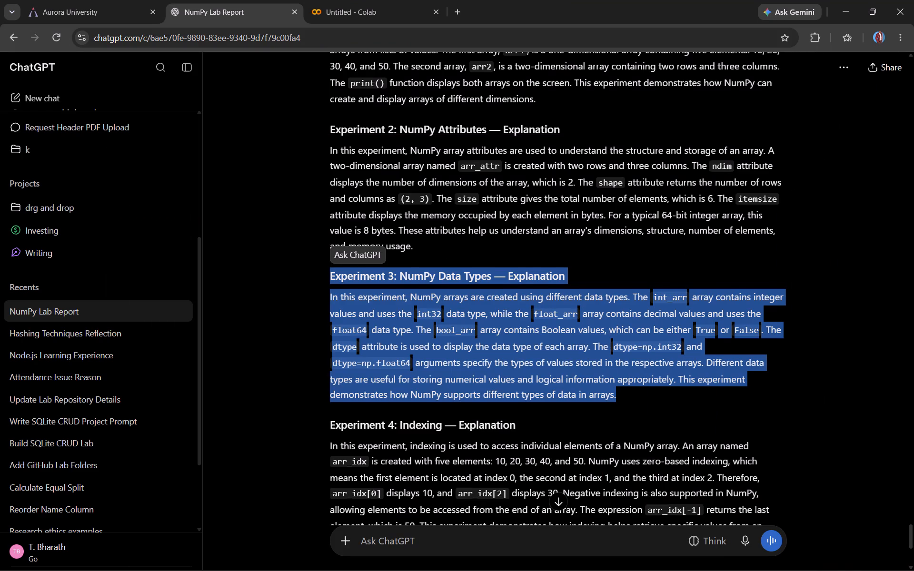
scroll(447, 266, "down", 3)
left_click_drag(332, 247, 342, 250)
left_click_drag(345, 251, 456, 336)
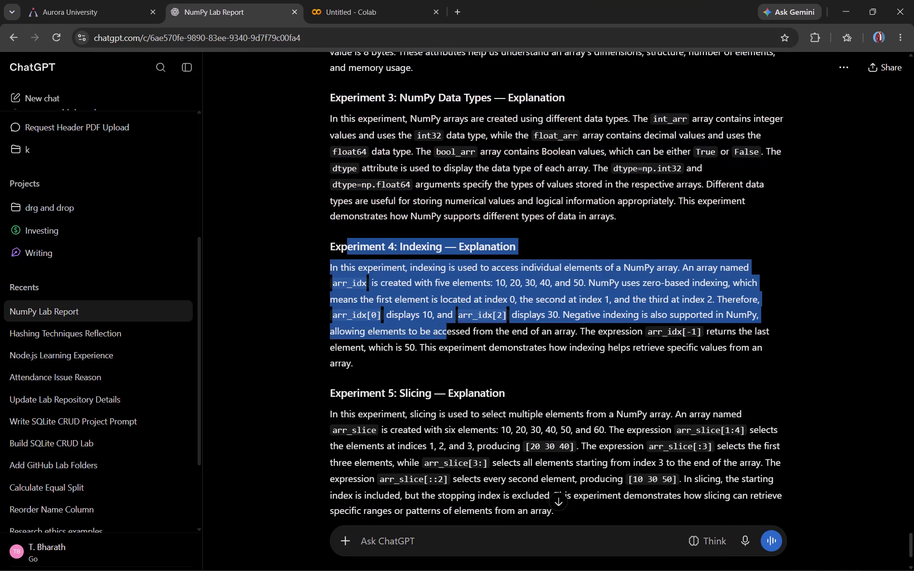
left_click_drag(456, 336, 475, 362)
left_click(326, 246)
left_click_drag(327, 245, 353, 326)
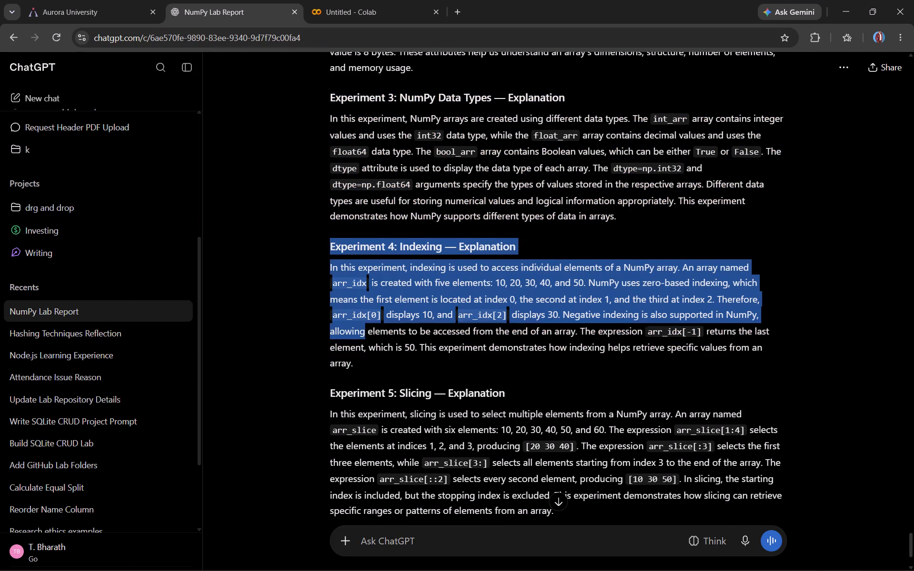
left_click_drag(353, 326, 357, 359)
key("ctrl+c")
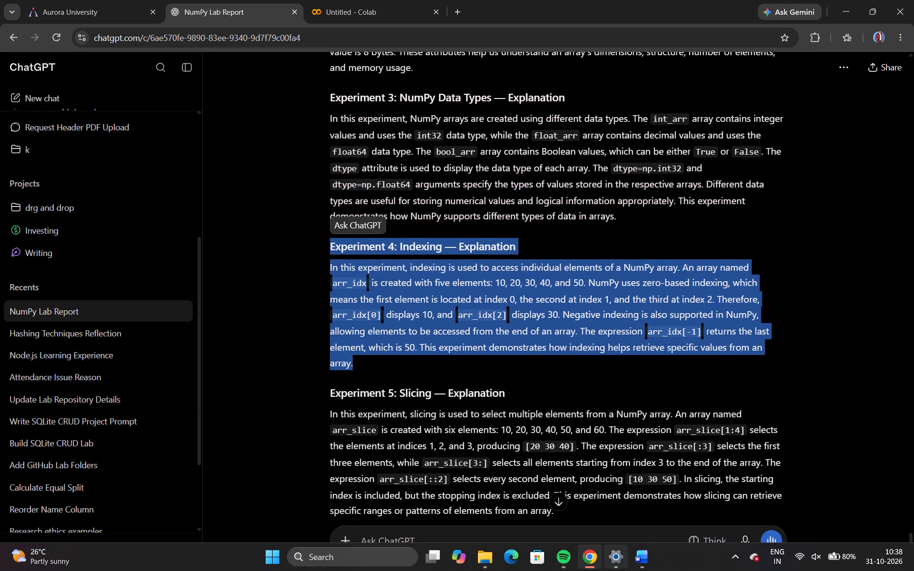
Return to Word and add a blank line between the Experiment 3 explanation and the Experiment 4 screenshot.
double_click(641, 561)
left_click(646, 565)
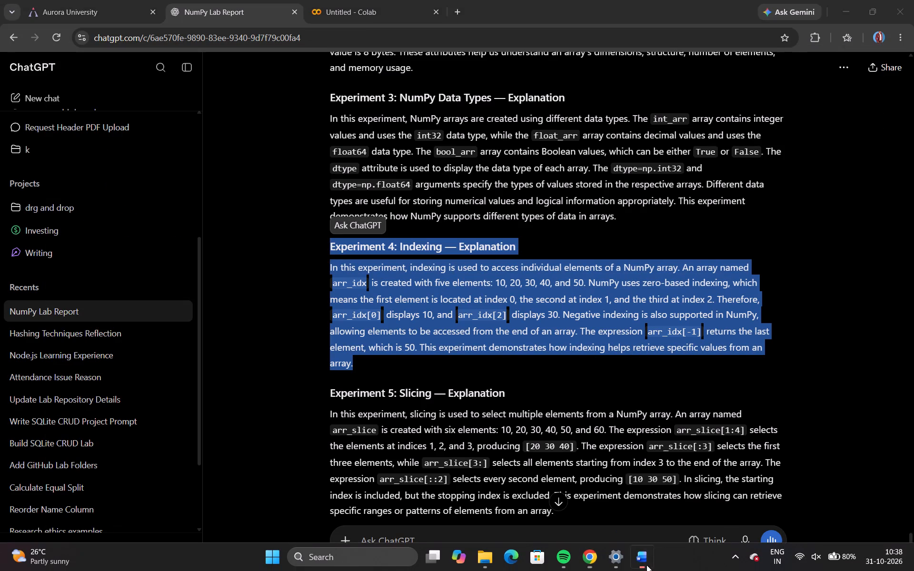
left_click(437, 403)
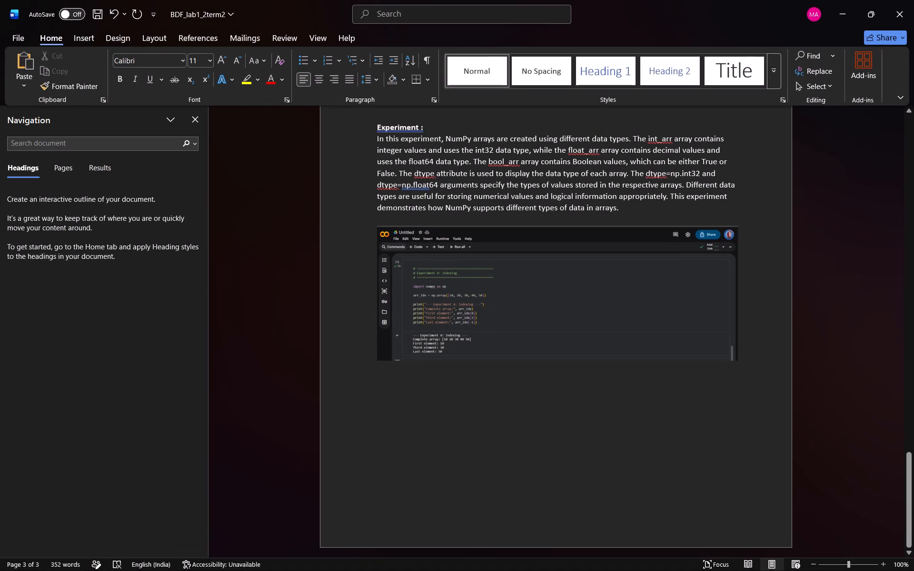
key("Return")
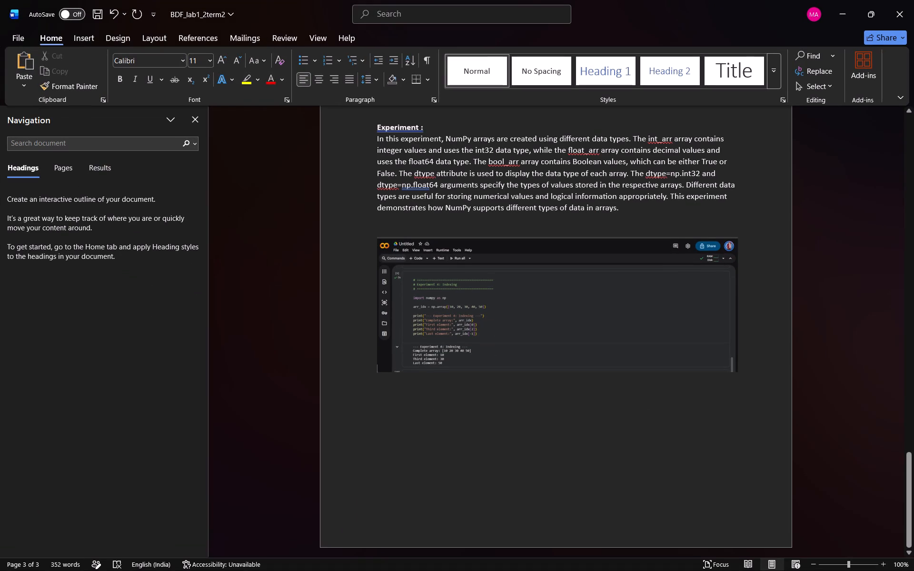
Paste the copied Experiment 4 heading and explanation on a new line below the Experiment 4 screenshot.
left_click(742, 365)
key("Return")
key("Return")
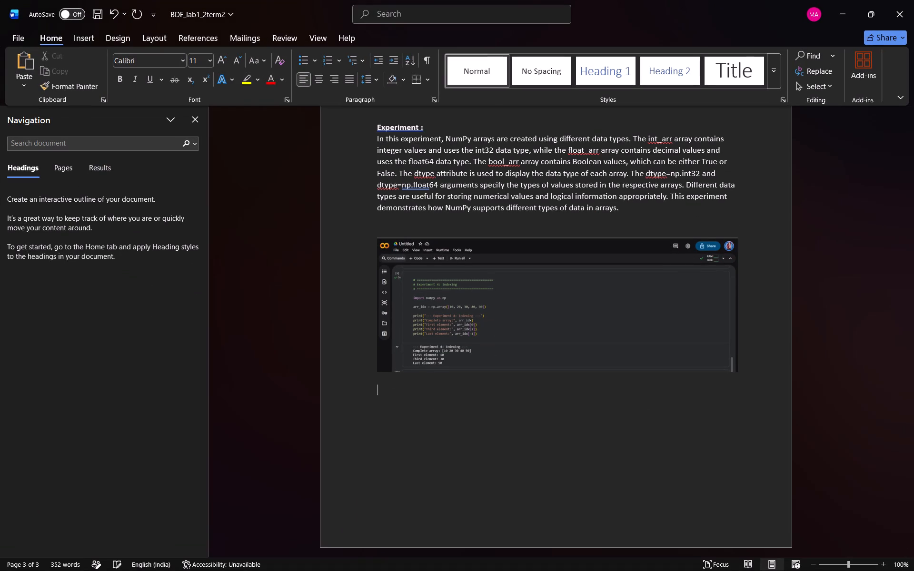
key("ctrl+v")
Shorten the pasted Experiment 4: Indexing heading to "Experiment :".
left_click(518, 393)
left_click_drag(517, 392, 457, 387)
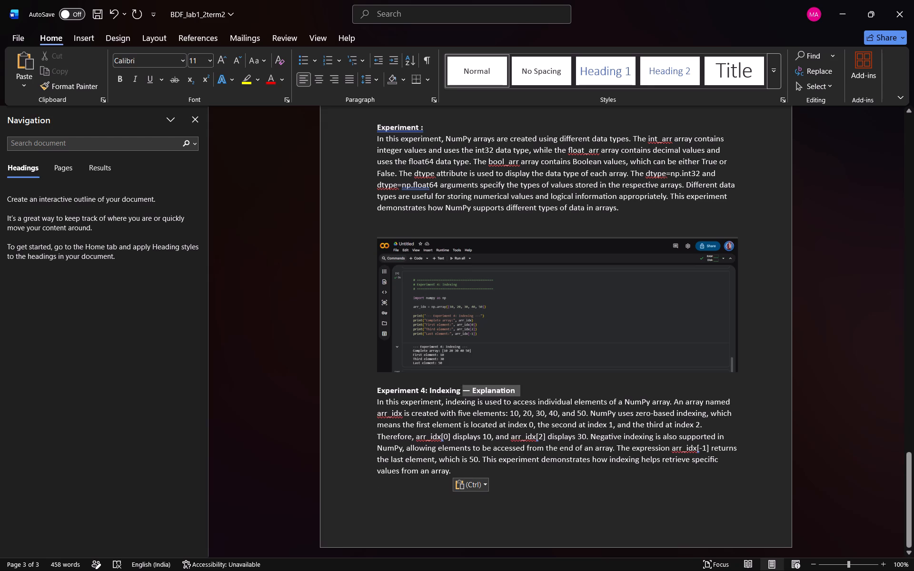
left_click_drag(457, 387, 422, 390)
key("BackSpace")
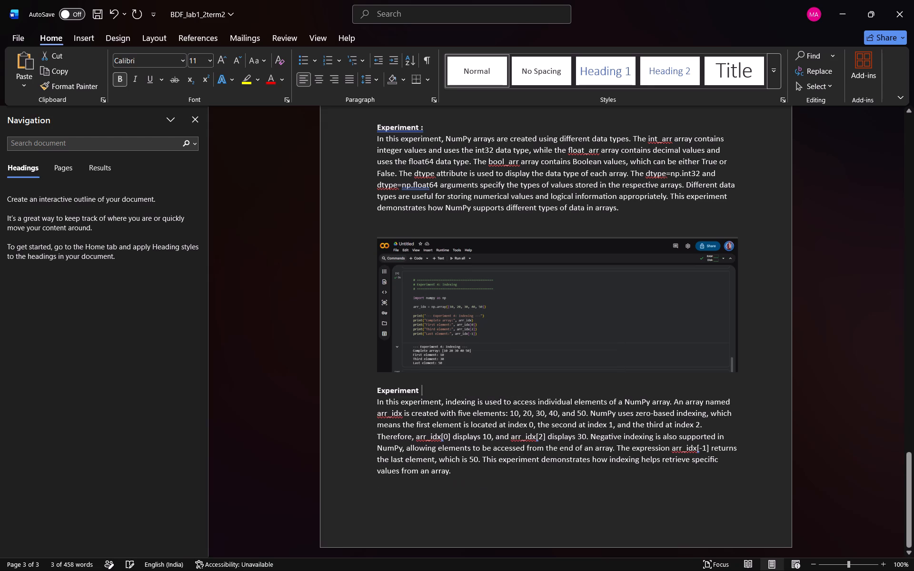
key("shift+colon")
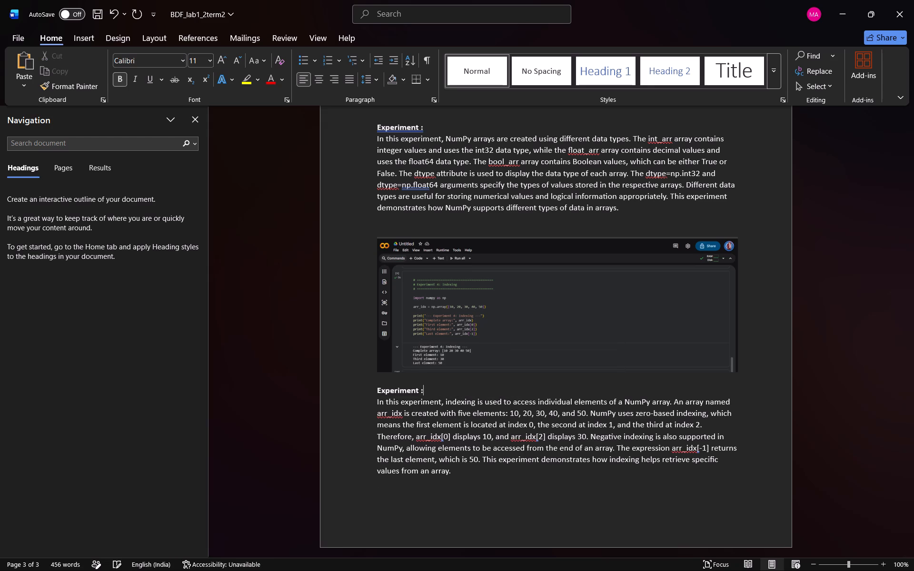
Add three new lines below the Experiment 4 explanation so the insertion point moves onto a new page.
scroll(448, 371, "down", 5)
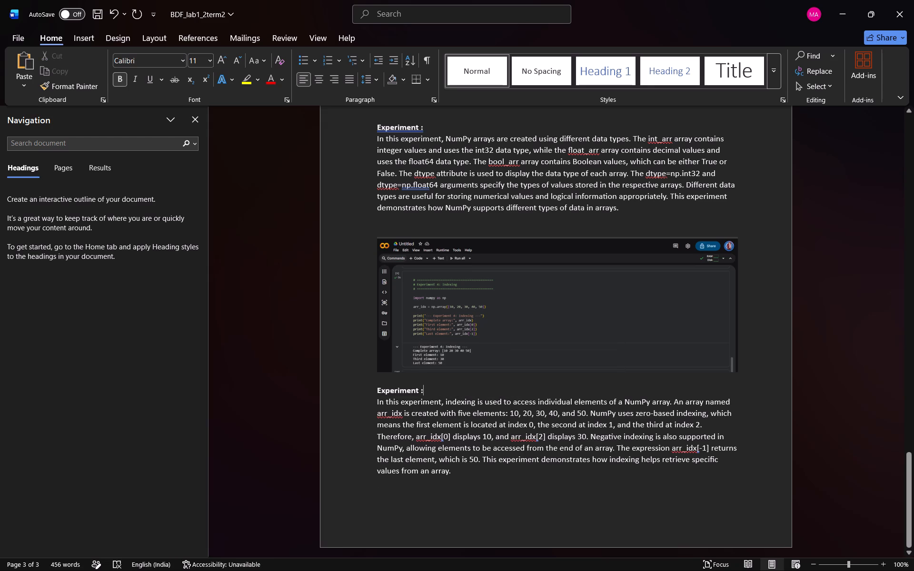
left_click(476, 476)
key("Return")
key("Return")
key("Return")
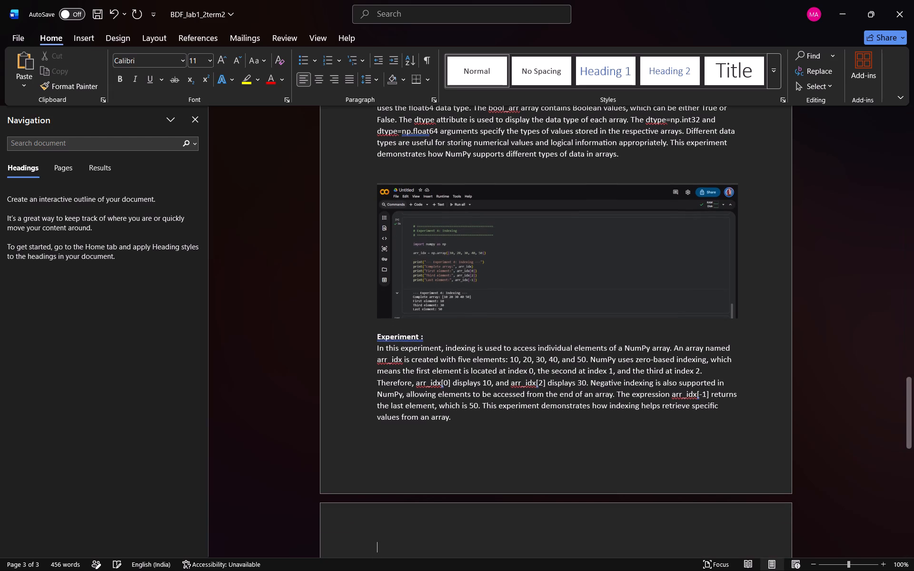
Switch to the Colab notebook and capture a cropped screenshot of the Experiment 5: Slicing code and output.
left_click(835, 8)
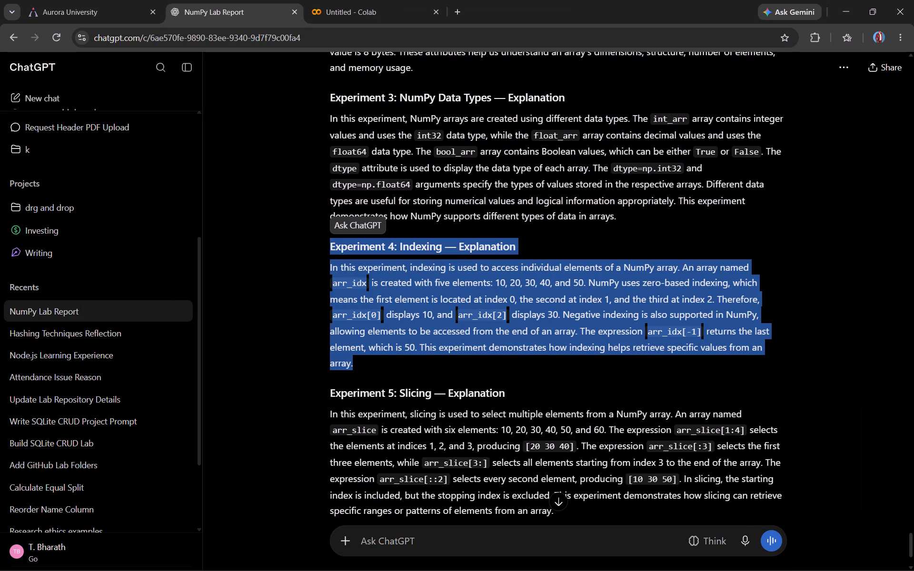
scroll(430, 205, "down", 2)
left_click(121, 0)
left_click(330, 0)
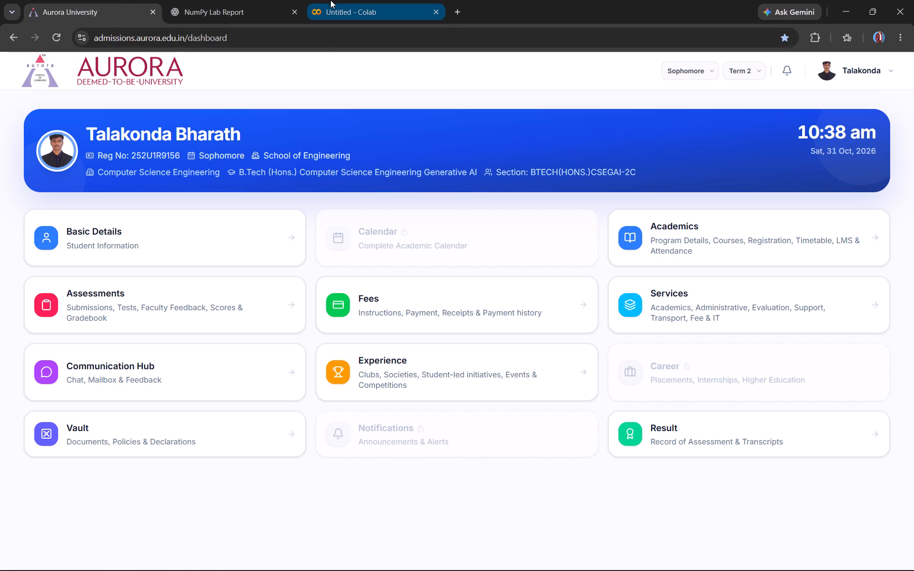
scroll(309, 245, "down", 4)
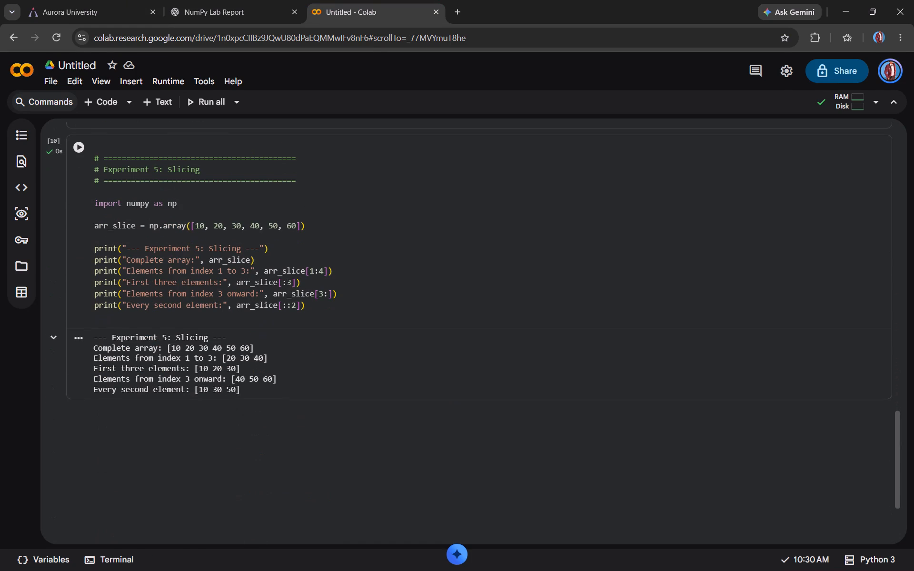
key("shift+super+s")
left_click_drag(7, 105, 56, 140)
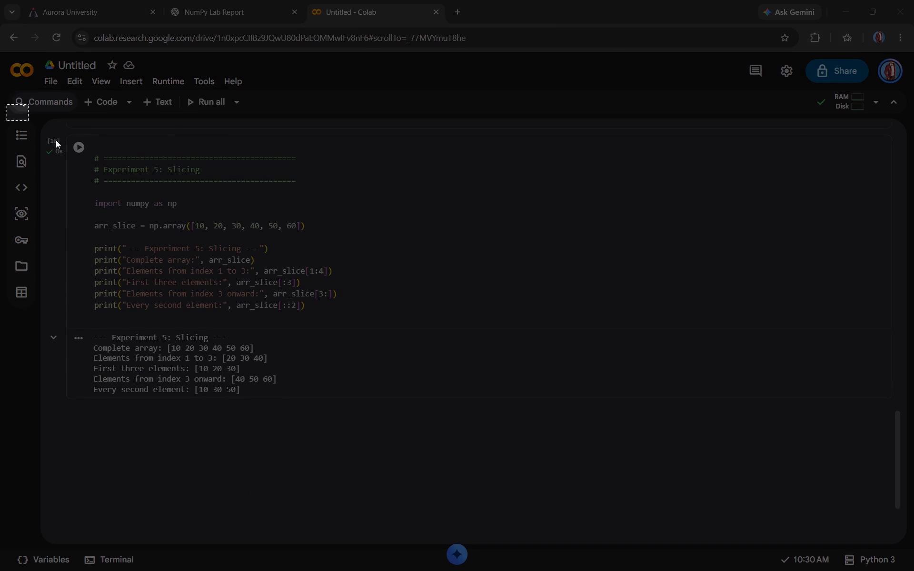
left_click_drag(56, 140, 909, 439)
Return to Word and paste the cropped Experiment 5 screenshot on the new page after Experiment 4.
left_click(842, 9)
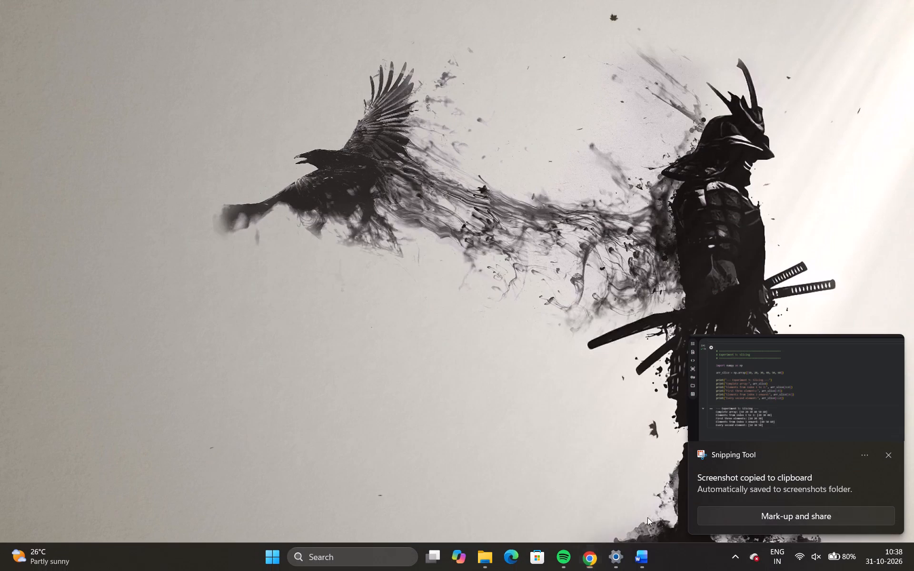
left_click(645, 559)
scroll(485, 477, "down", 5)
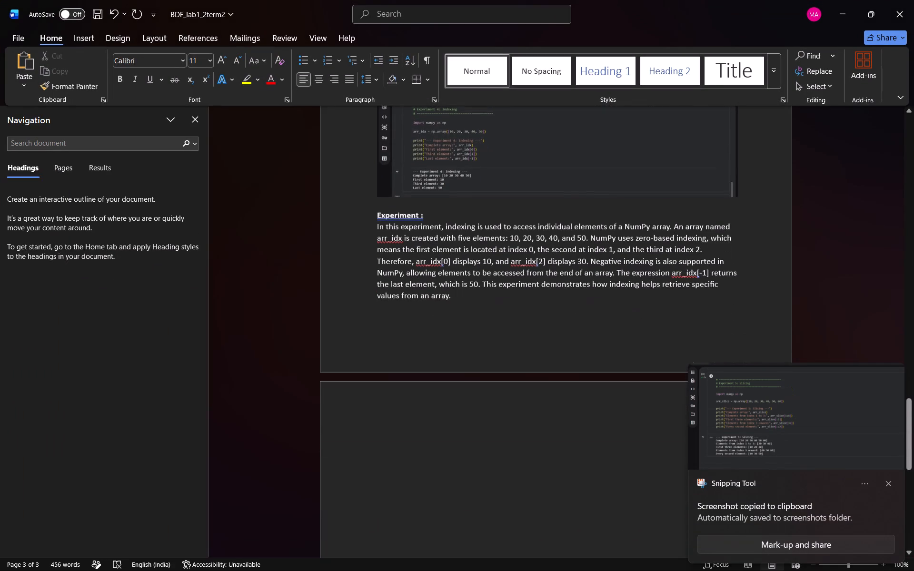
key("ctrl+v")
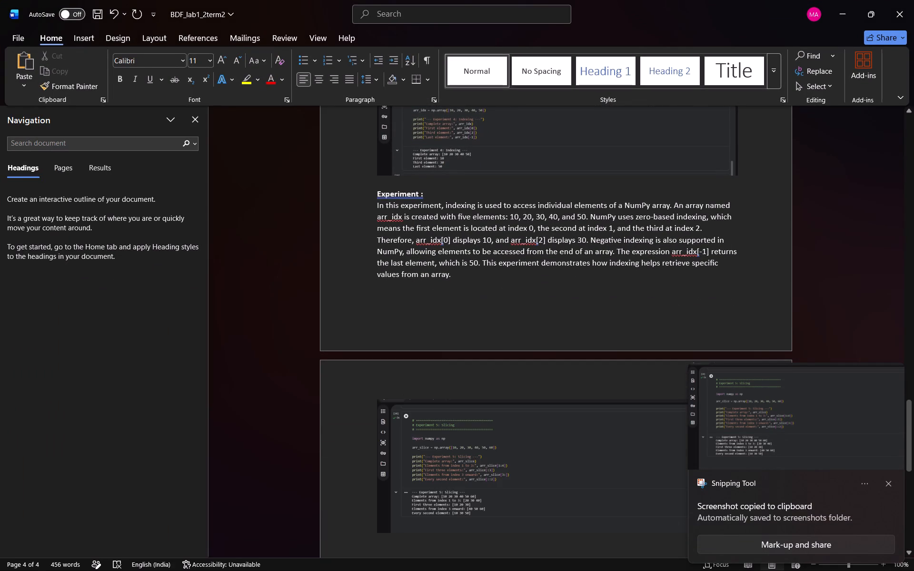
Recapture Experiment 5 in Colab with a larger screenshot that includes the notebook header, code and output across the full width.
left_click(842, 0)
left_click(596, 552)
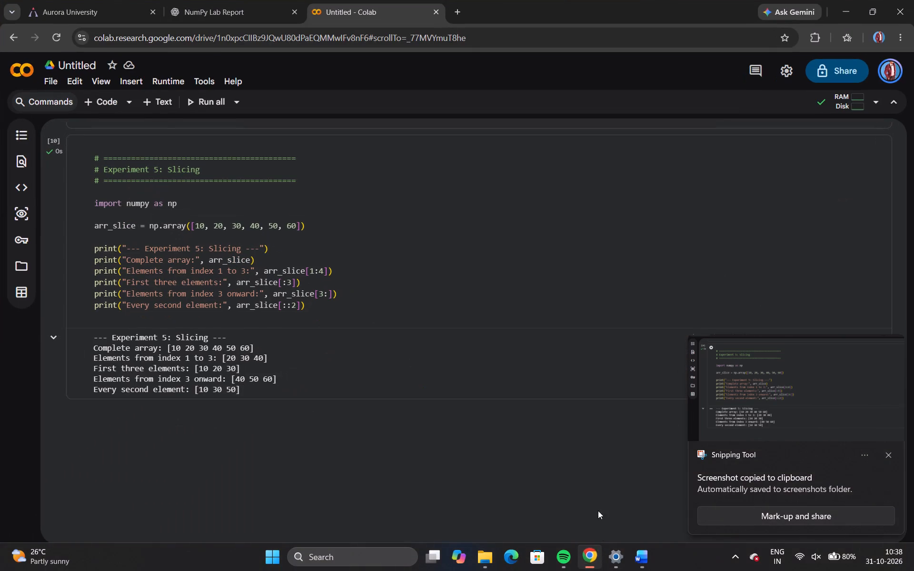
left_click_drag(889, 485, 897, 486)
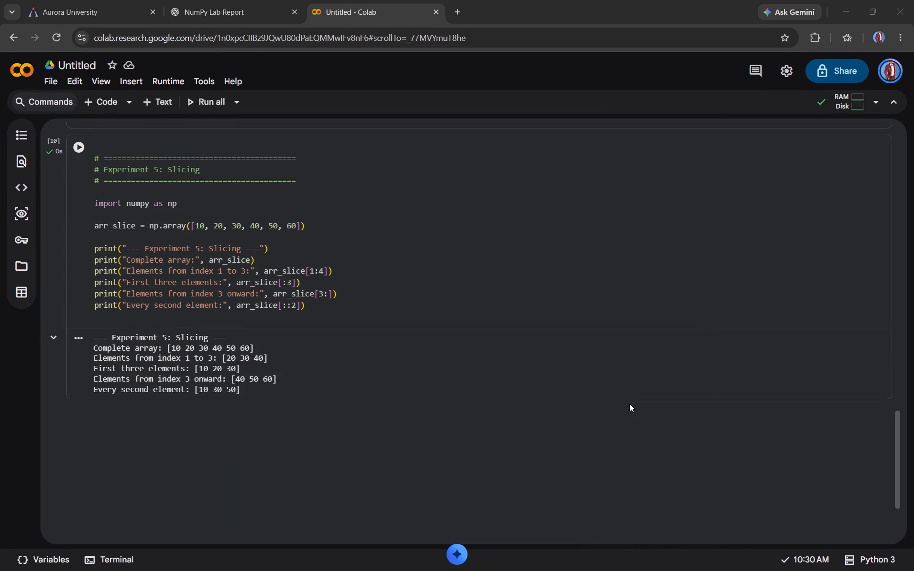
key("shift+super+s")
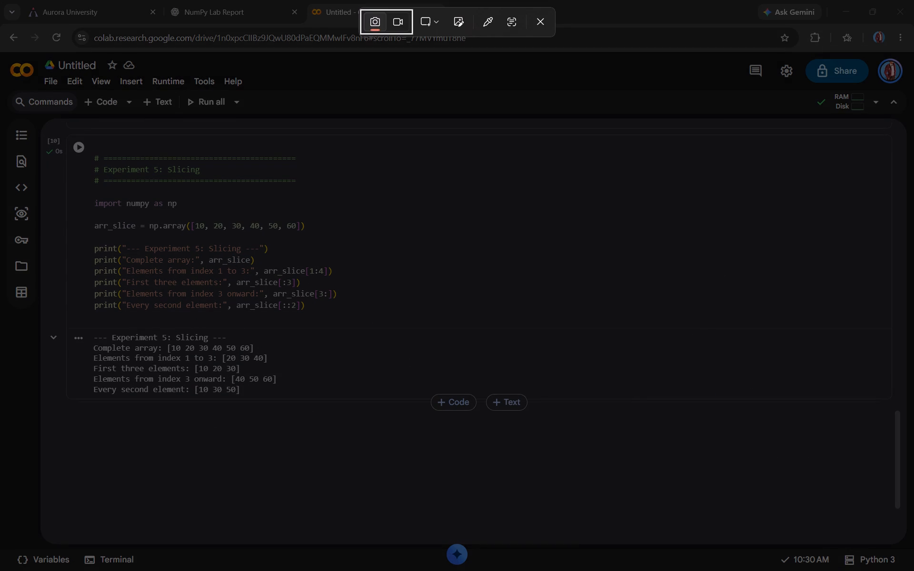
left_click_drag(0, 47, 913, 500)
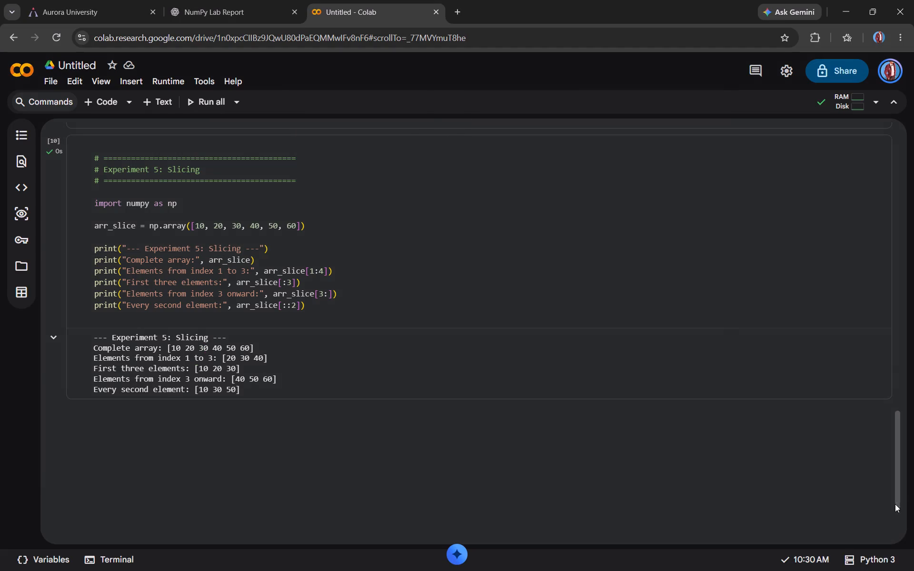
Replace the cropped Experiment 5 screenshot in the Word report with the newly captured one.
left_click(843, 9)
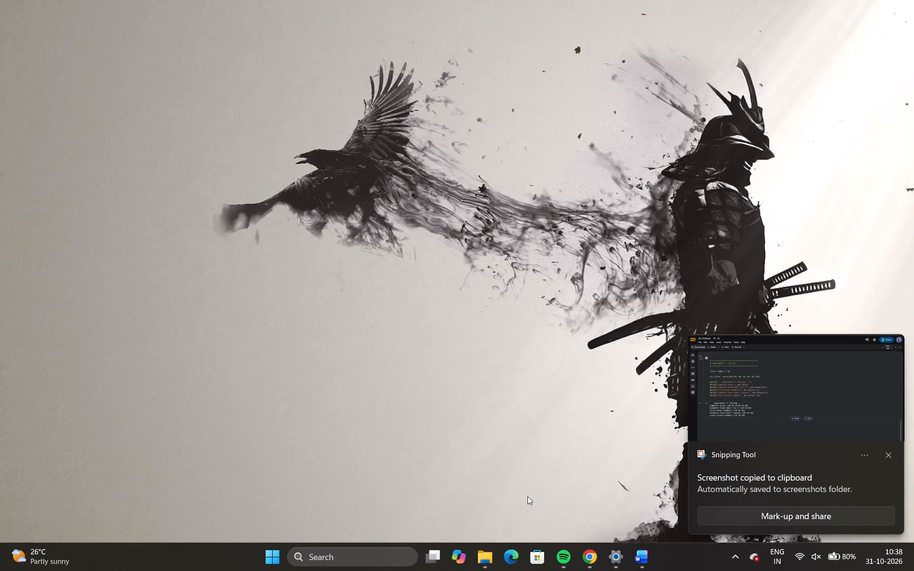
left_click(644, 557)
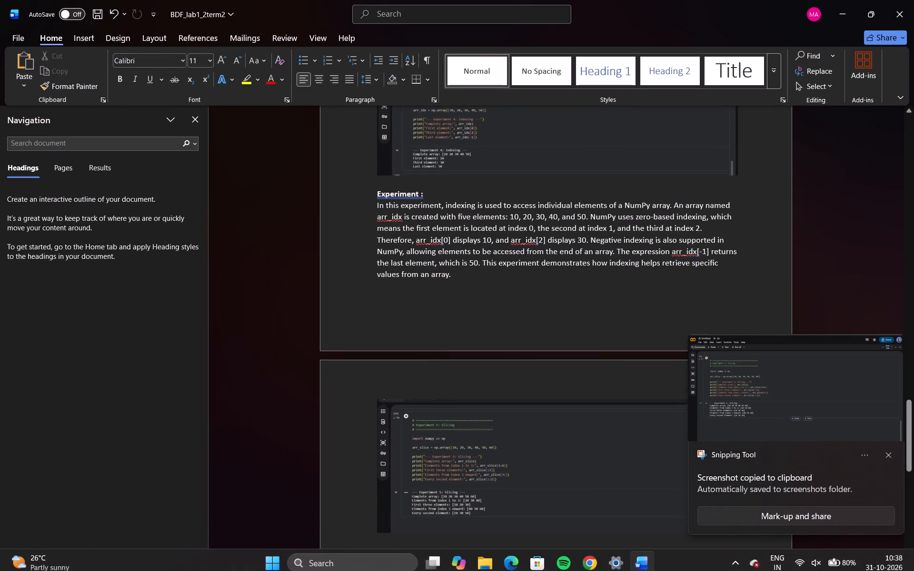
scroll(447, 411, "down", 5)
left_click(446, 326)
key("Delete")
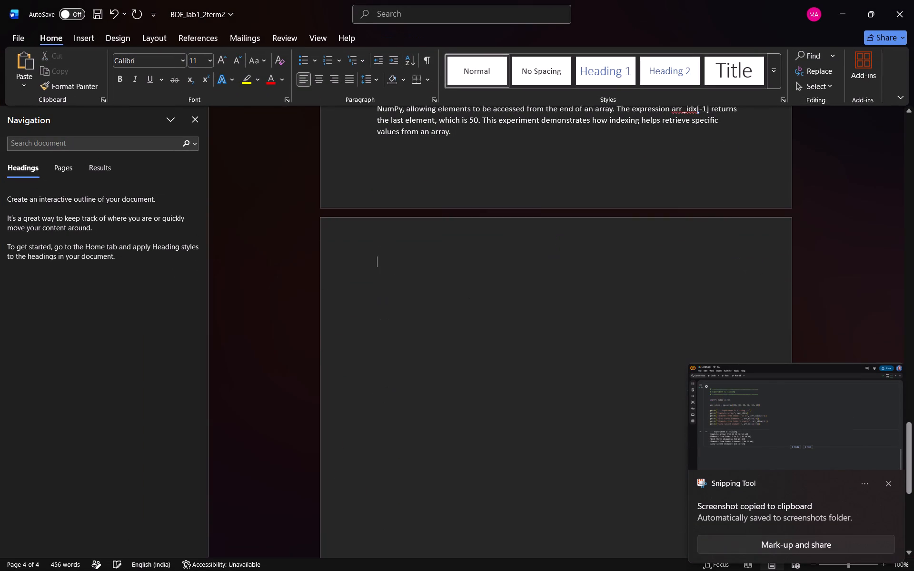
key("ctrl+v")
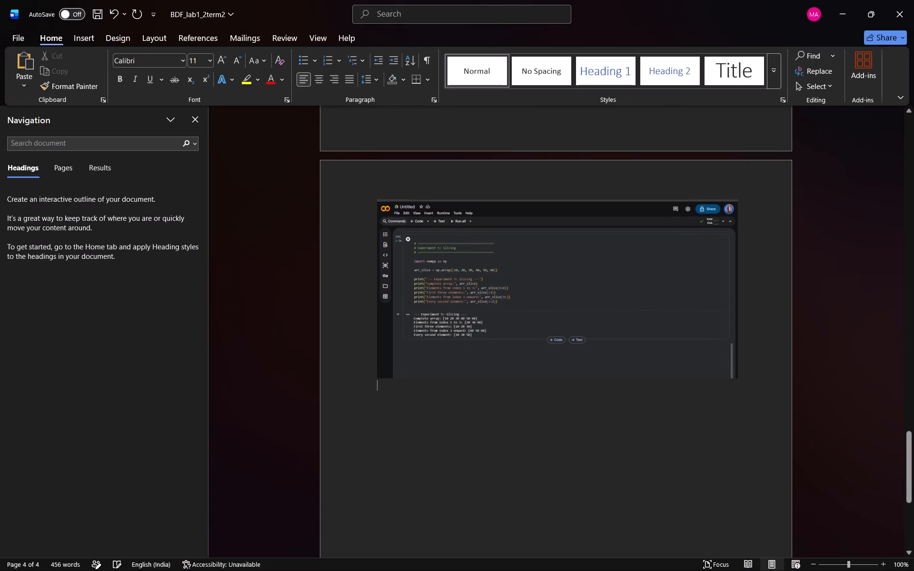
key("ctrl+v")
Shorten the pasted Experiment 5: Slicing heading to "Experiment :".
left_click_drag(514, 384, 484, 384)
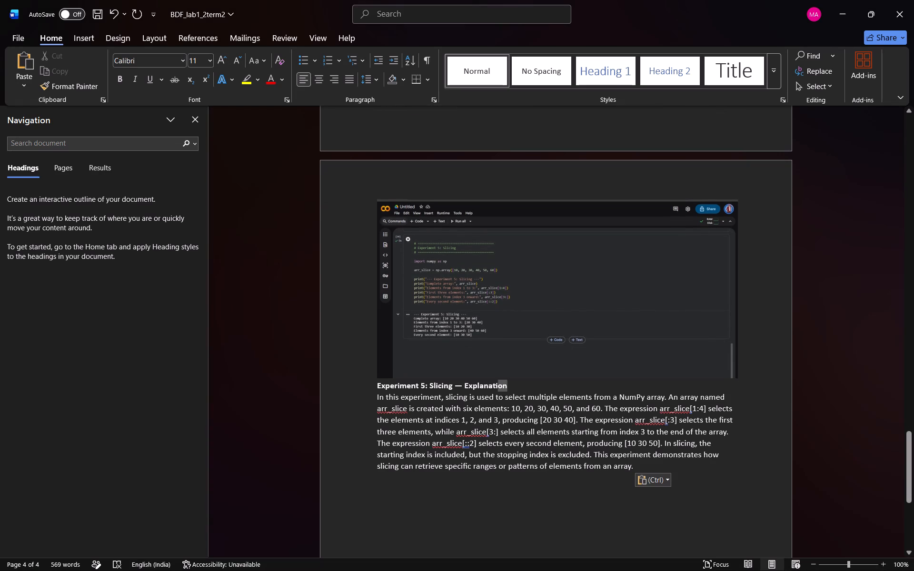
left_click_drag(484, 384, 423, 384)
key("BackSpace")
key("shift+colon")
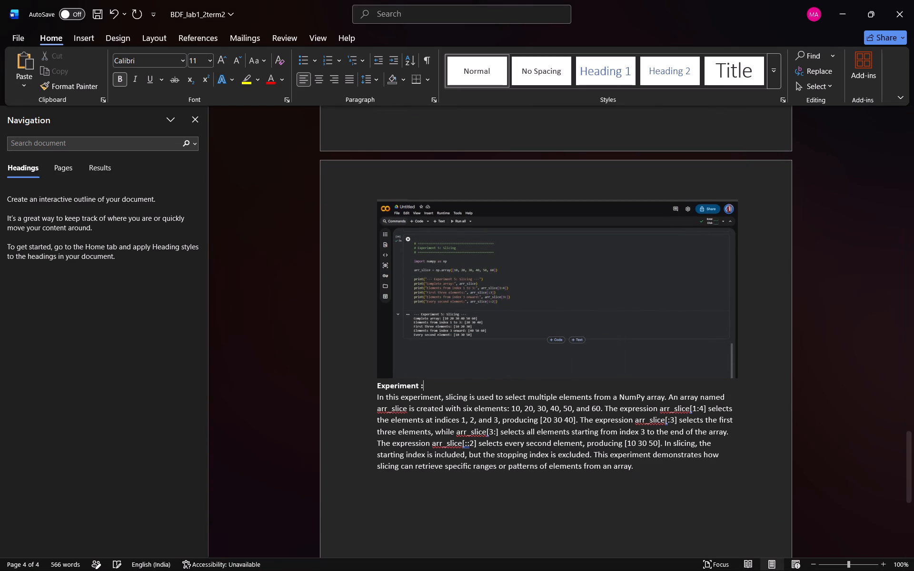
Change the Date of Submission in the first page's assessment table to 1-11-2026.
scroll(423, 384, "up", 20)
scroll(423, 384, "up", 14)
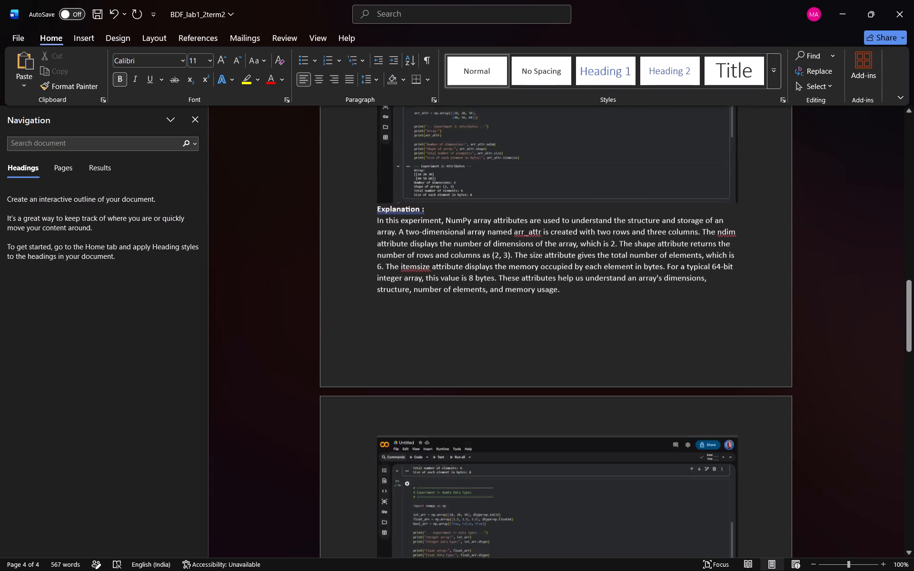
scroll(423, 384, "up", 20)
scroll(423, 384, "up", 20)
scroll(423, 384, "up", 2)
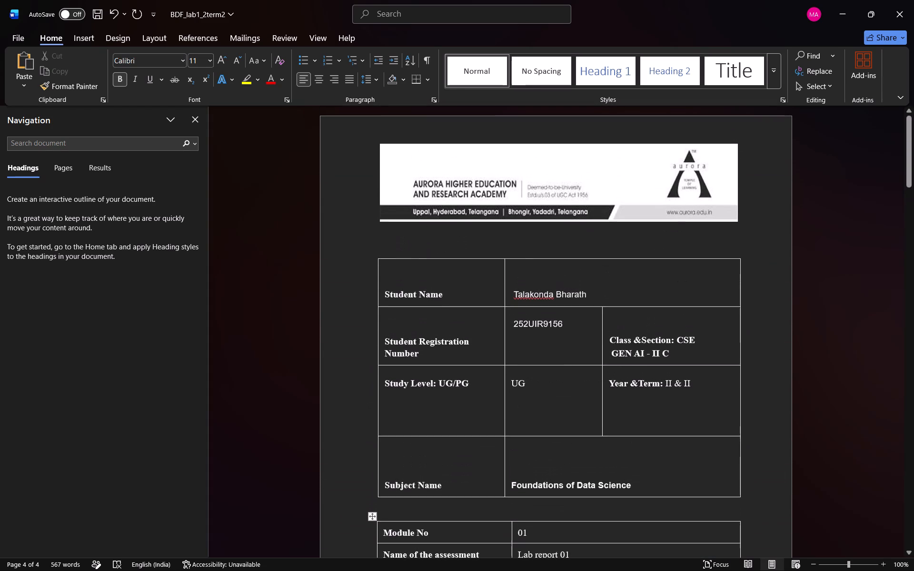
scroll(553, 405, "down", 3)
scroll(625, 377, "down", 3)
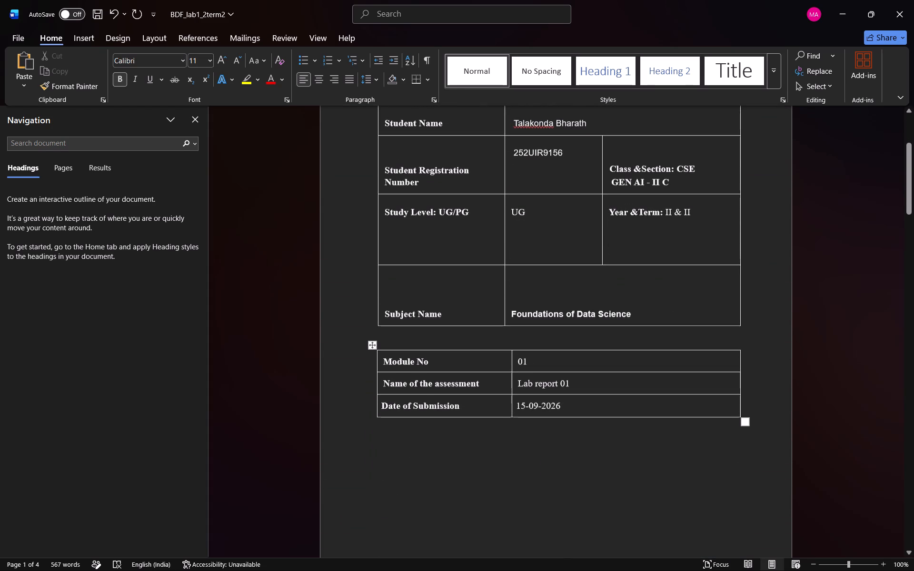
left_click(526, 405)
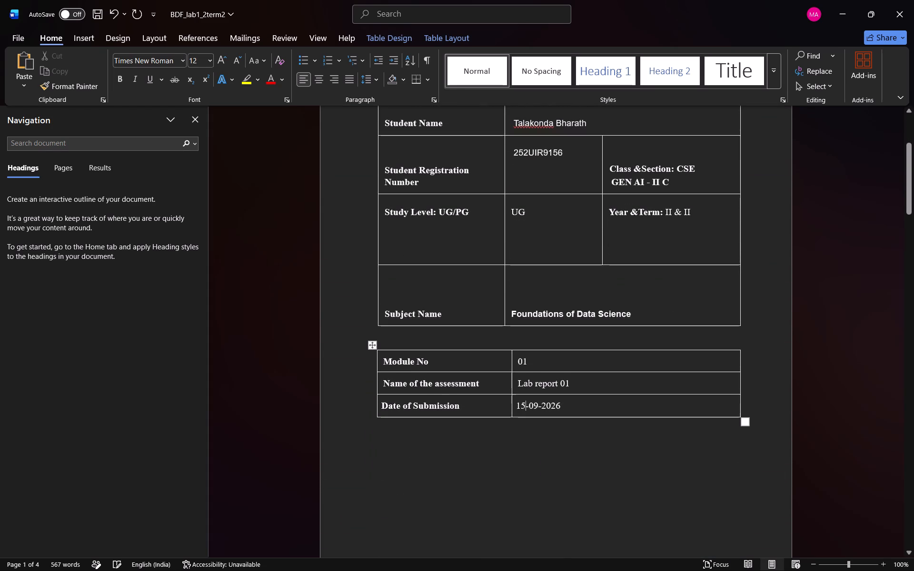
key("BackSpace")
key("Right")
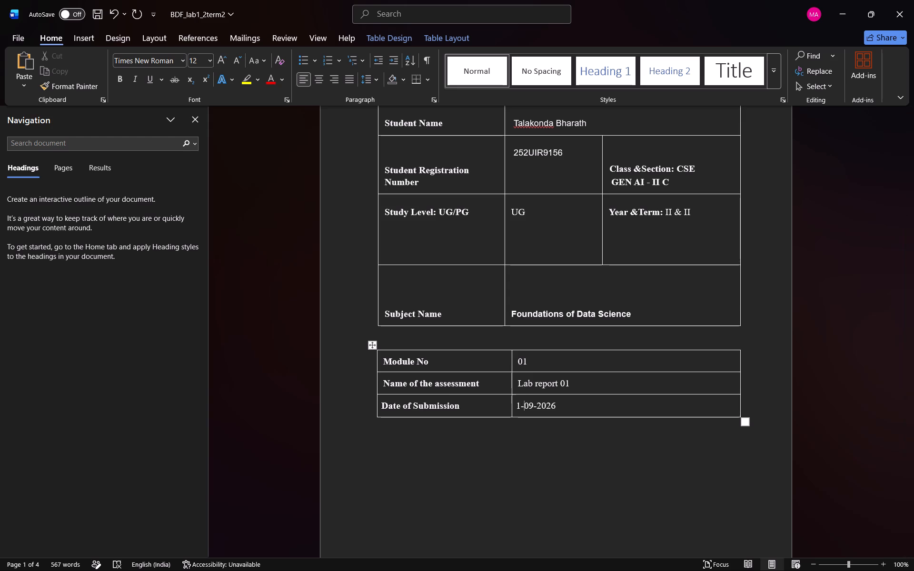
key("Right")
key("Right")
key("BackSpace")
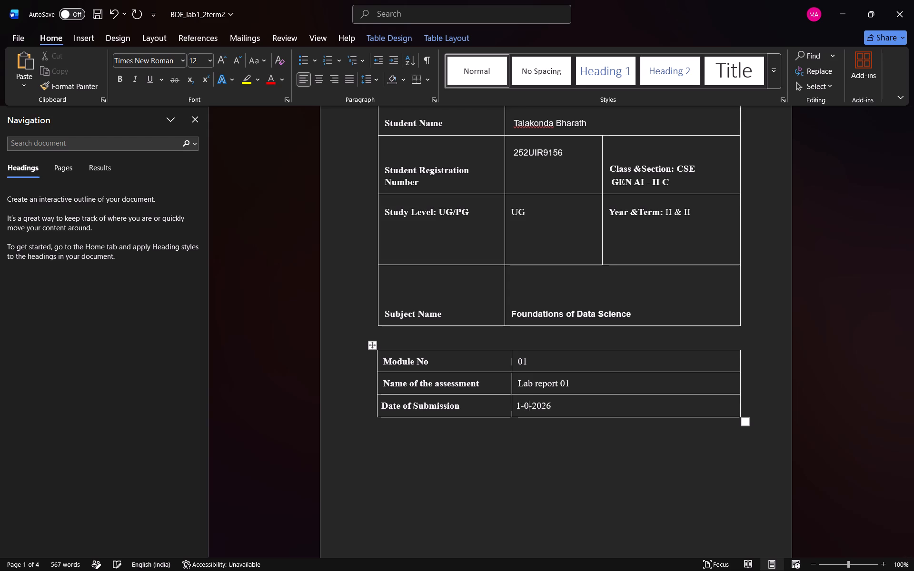
type("10")
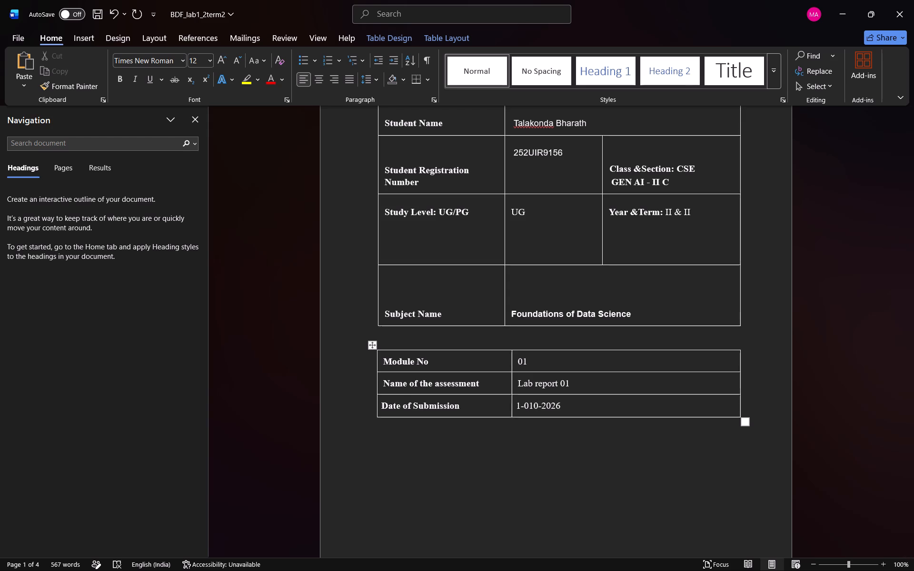
key("BackSpace")
key("BackSpace")
key("BackSpace")
type("11")
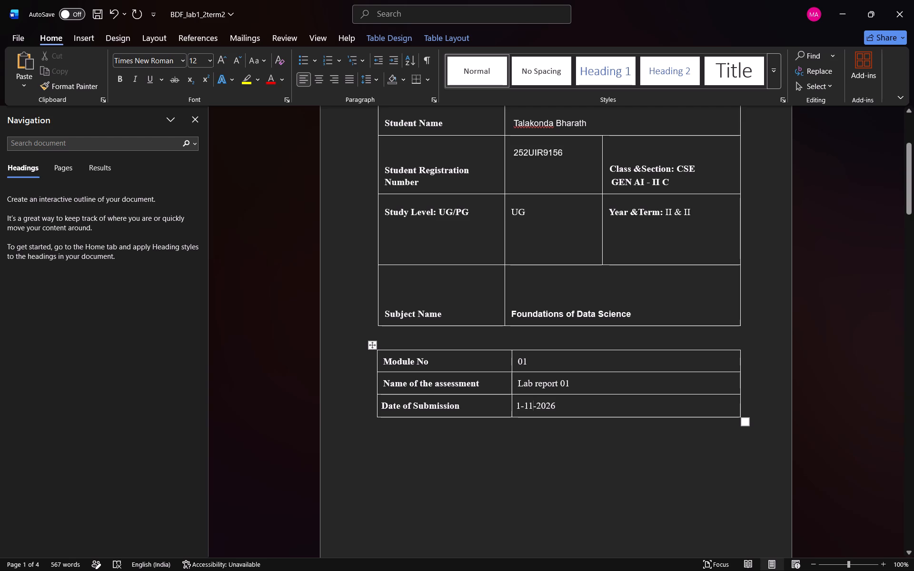
Print all pages of the report using Microsoft Print to PDF.
key("ctrl+p")
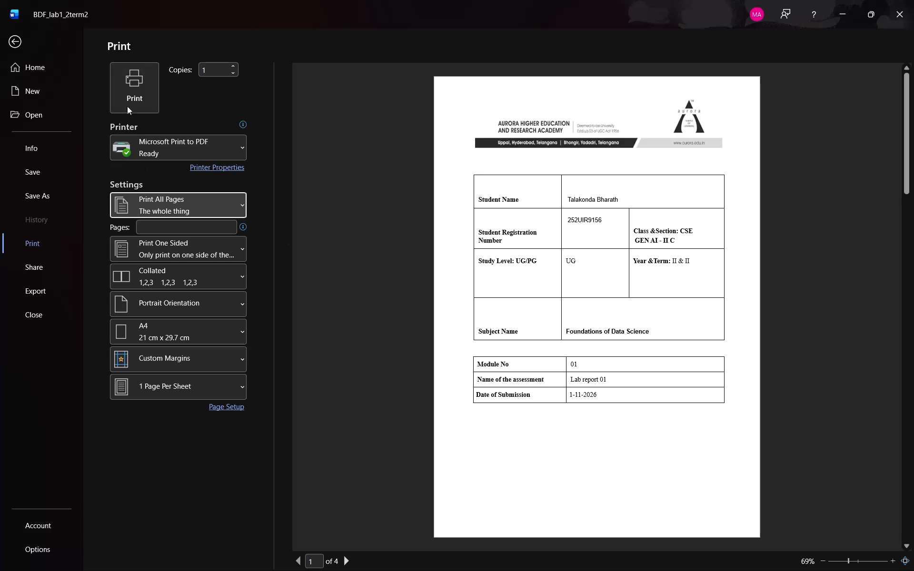
left_click(139, 80)
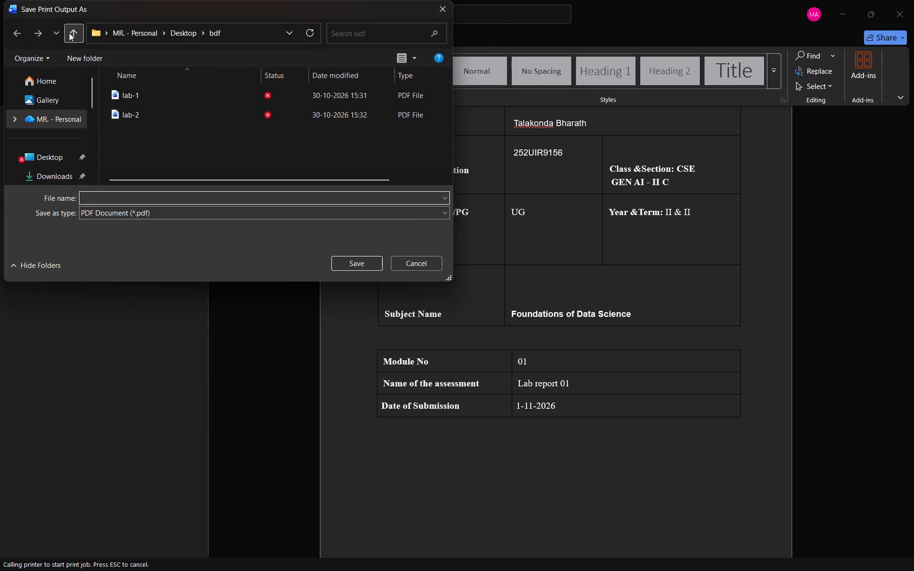
Create a new folder named FDS on the Desktop from the print output save dialog.
left_click(69, 33)
right_click(204, 156)
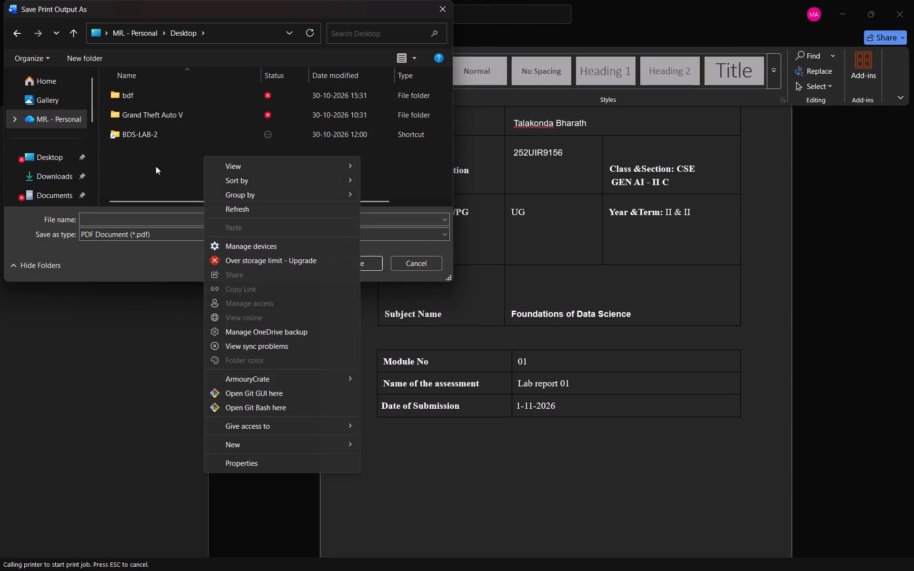
left_click(260, 439)
left_click(382, 313)
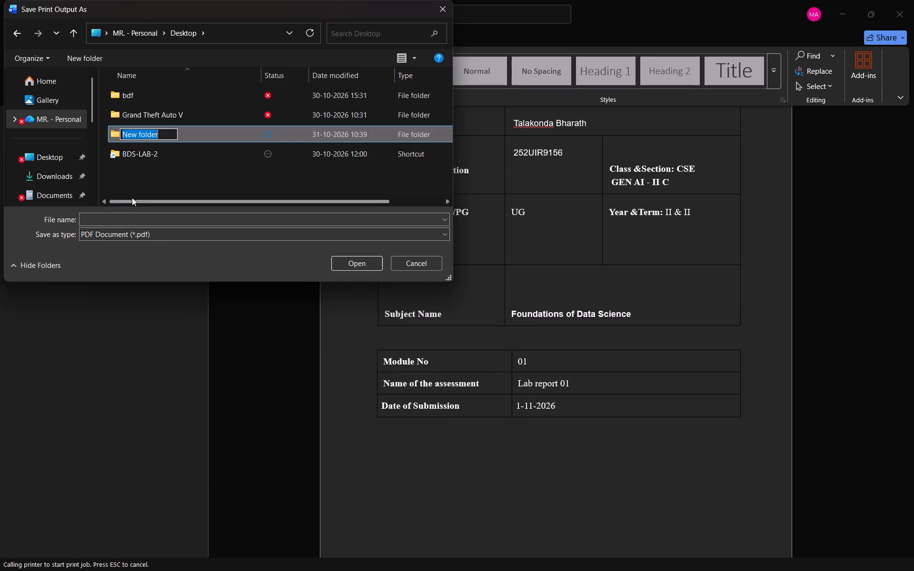
key("BackSpace")
type("FDS")
left_click(171, 181)
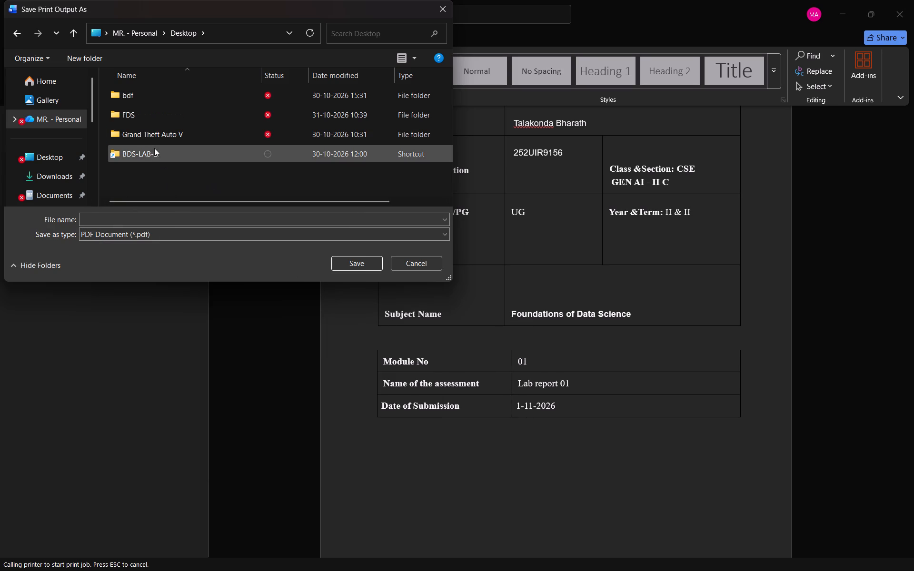
Save the PDF output as LAB-1 in the FDS folder, keeping the Word report open.
left_click(156, 118)
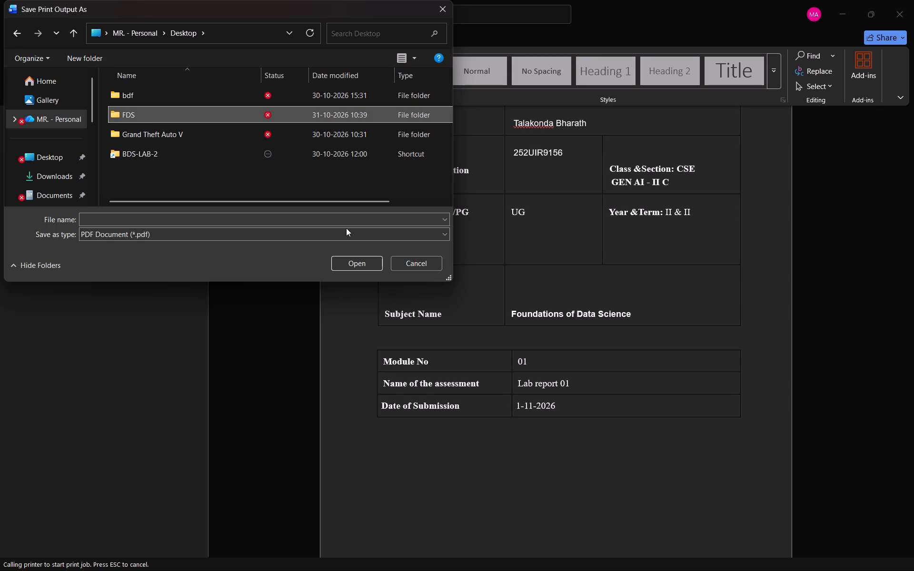
left_click(356, 268)
left_click(195, 217)
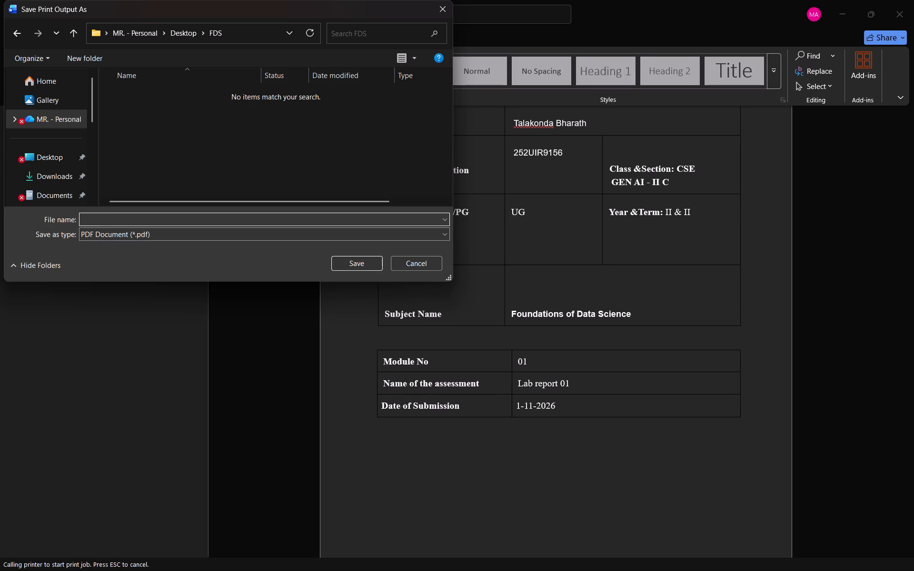
type("LAB-1")
key("Return")
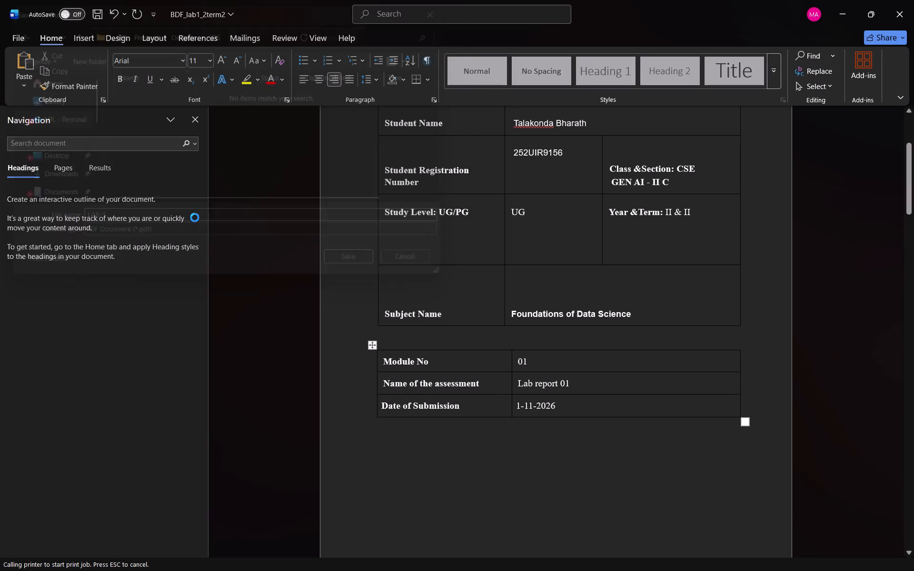
left_click(913, 0)
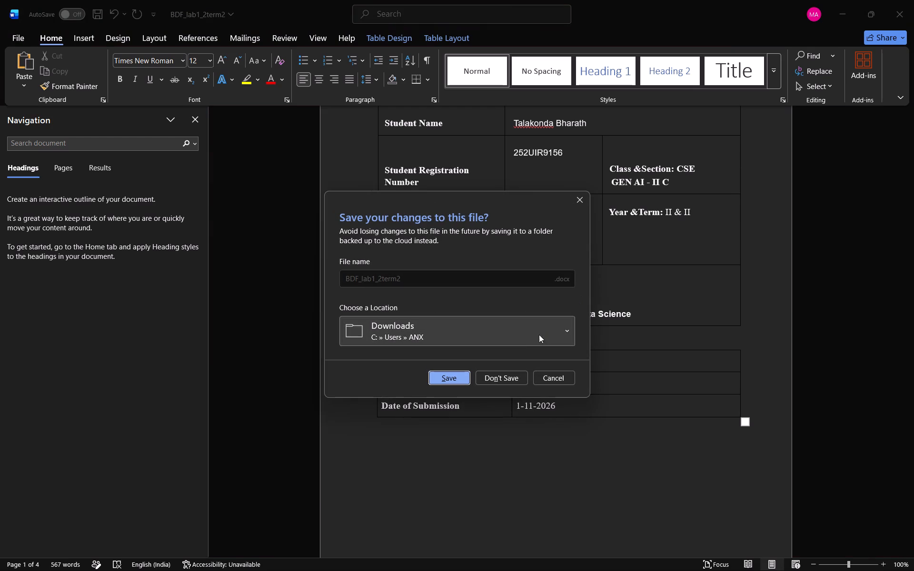
left_click(580, 200)
Delete all the experiment screenshots and explanations that follow the first page of the report.
scroll(463, 414, "down", 4)
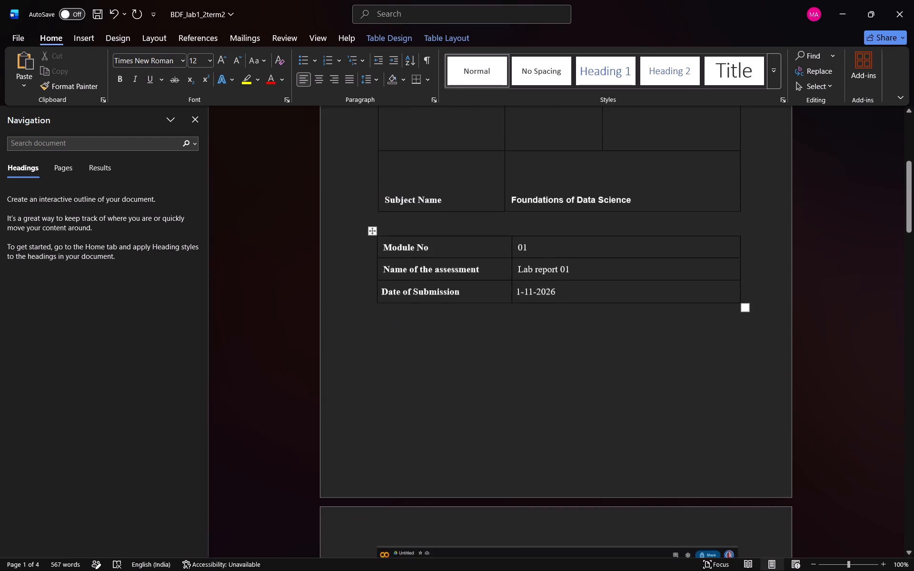
scroll(418, 387, "down", 5)
left_click_drag(349, 392, 550, 538)
scroll(507, 522, "down", 13)
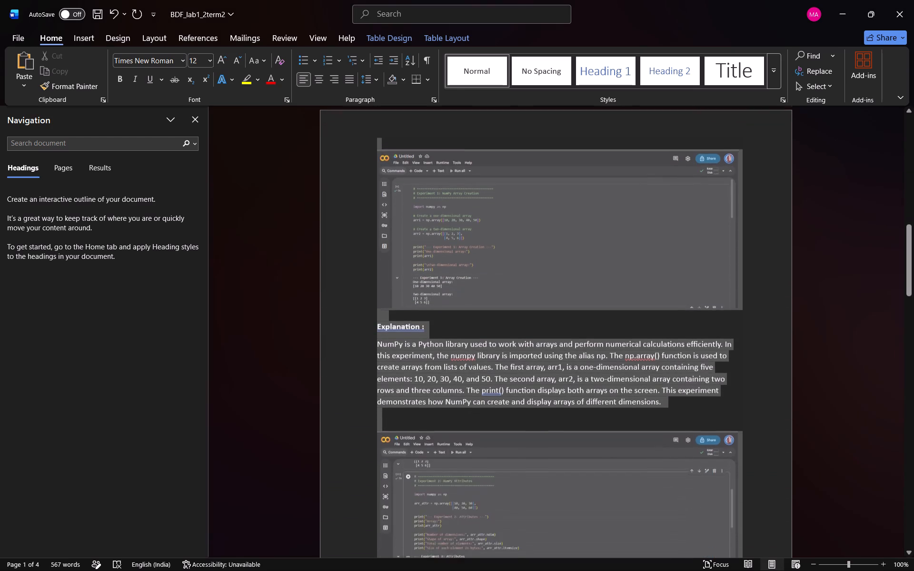
left_click_drag(550, 538, 566, 539)
scroll(550, 538, "down", 20)
scroll(550, 538, "down", 16)
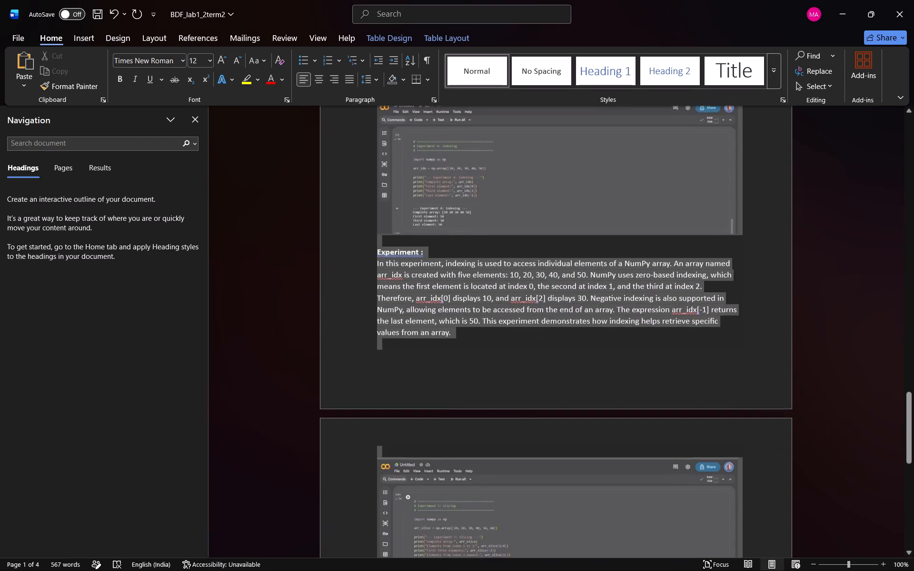
scroll(566, 539, "down", 19)
left_click_drag(566, 539, 568, 538)
key("BackSpace")
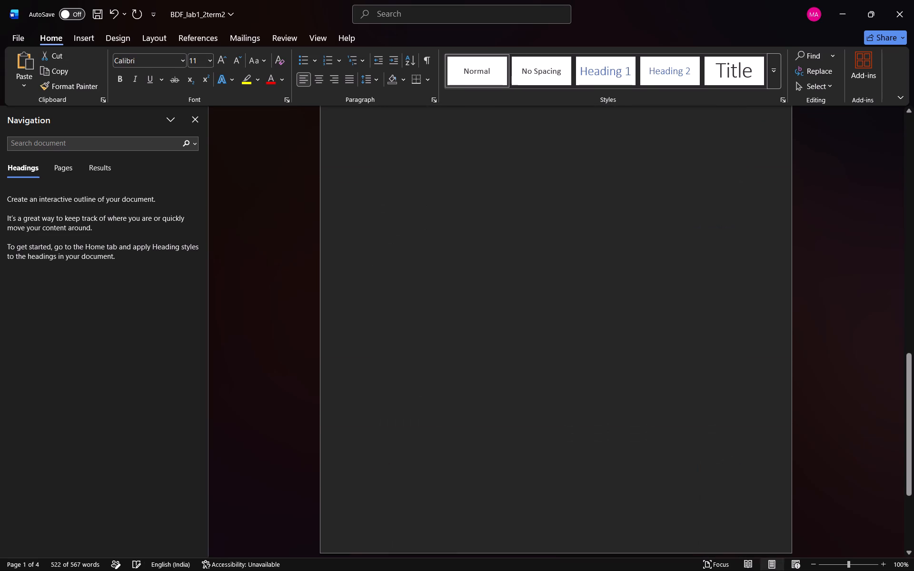
Change the Module No in the first page's assessment table to 02.
scroll(568, 538, "up", 17)
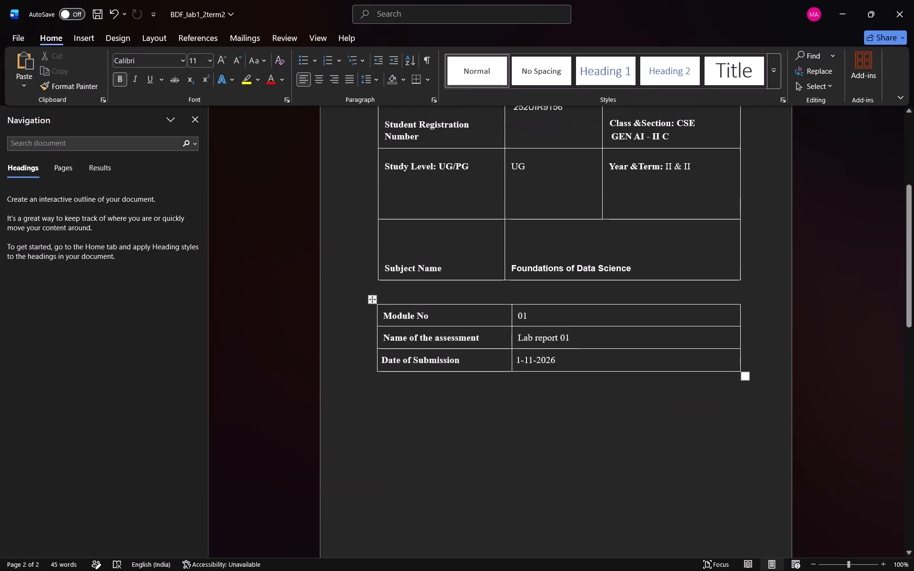
left_click(529, 317)
key("BackSpace")
key("2")
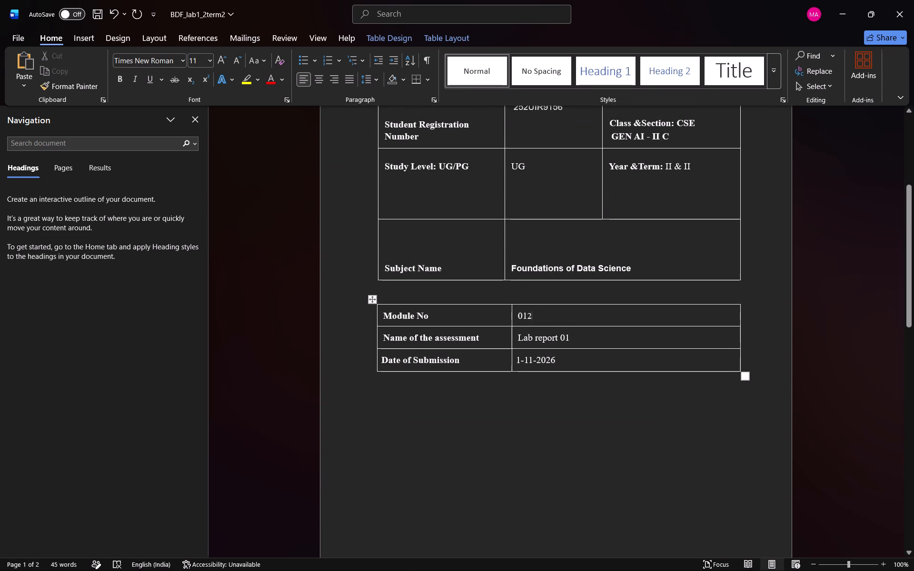
key("BackSpace")
key("BackSpace")
key("2")
Change the Name of the assessment in the table to Lab report 02.
key("Down")
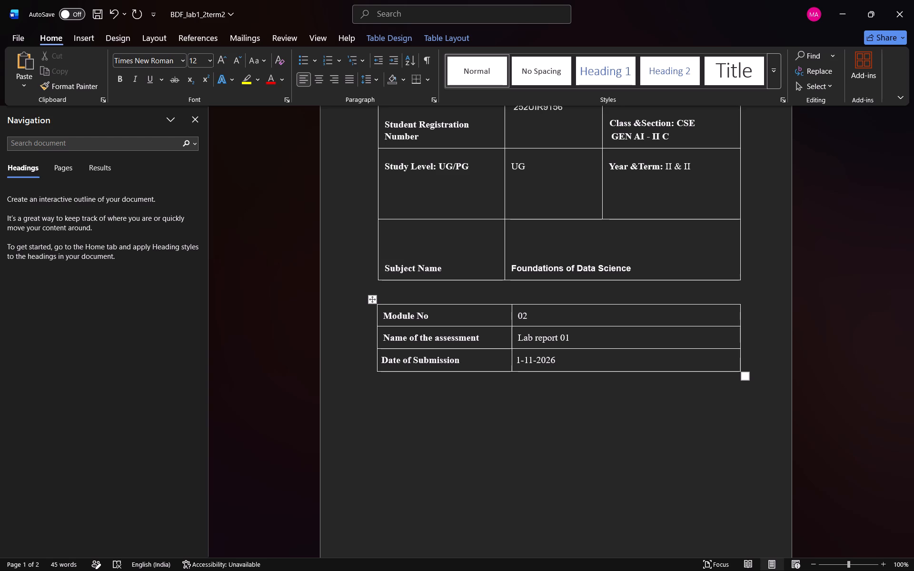
key("Right")
key("Right")
key("Right")
key("Right")
key("Right")
key("Right")
key("Right")
key("Right")
key("Right")
key("Right")
key("Right")
key("BackSpace")
key("2")
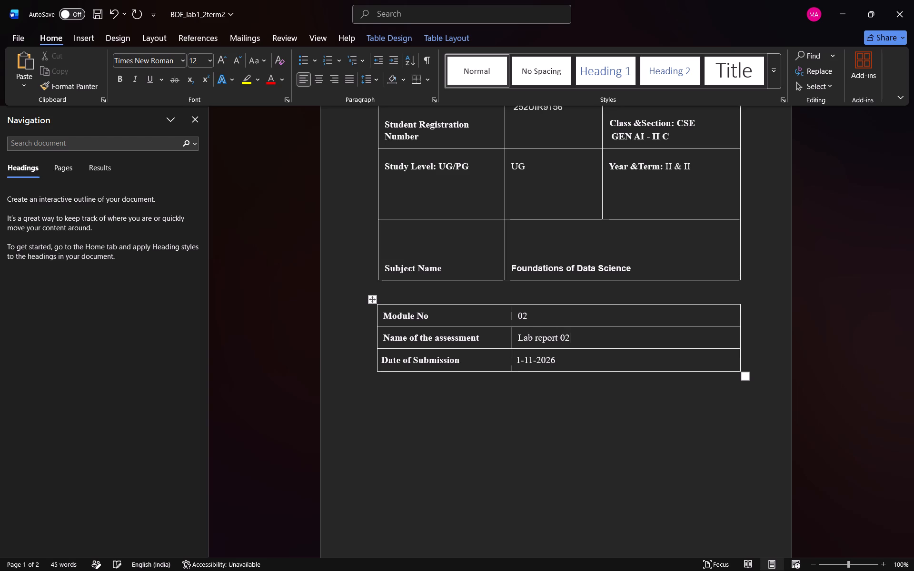
Switch to Chrome and view the Foundations of Data Science assessments on the Aurora University site.
left_click(843, 16)
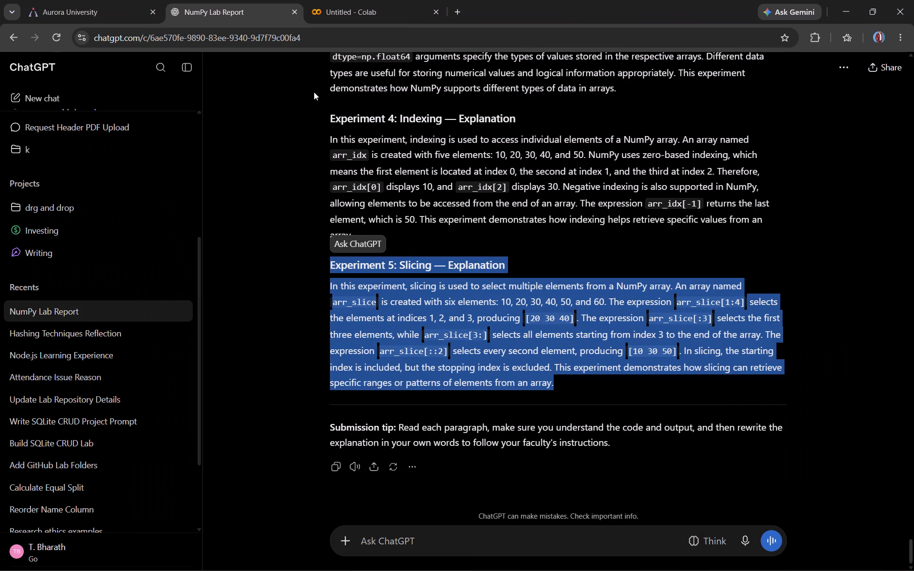
left_click(107, 0)
left_click(215, 305)
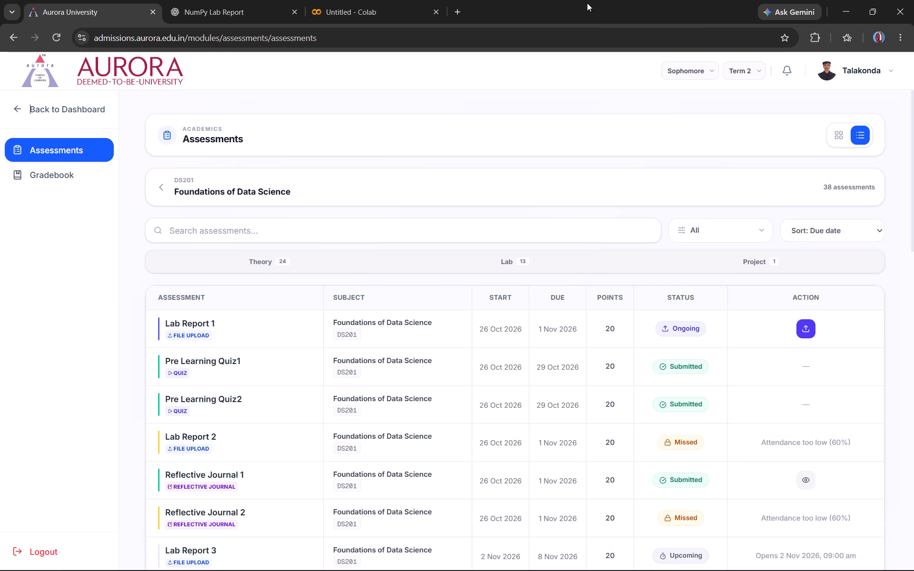
Search Google for learning.ccbp in a new browser tab and open the NxtWave learning site.
left_click(460, 12)
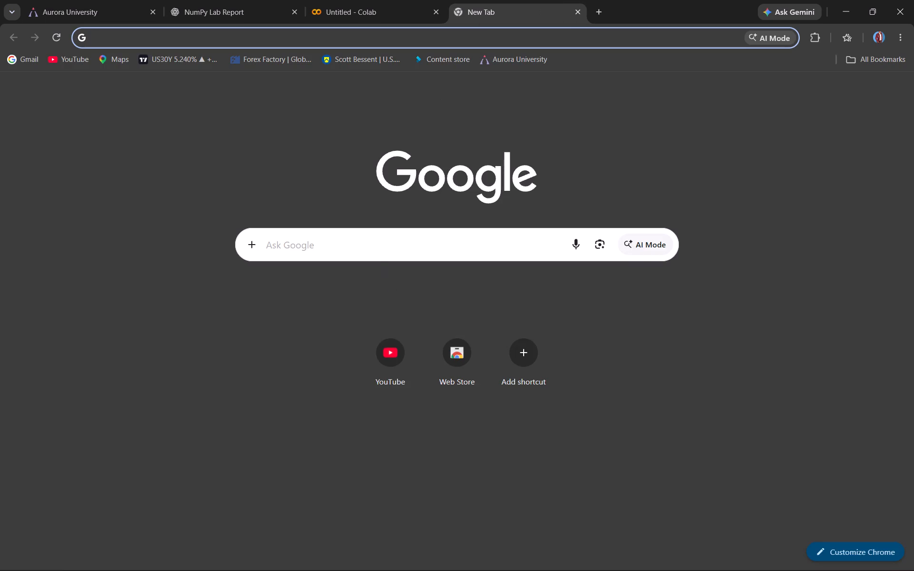
left_click(372, 251)
type("LE")
key("Return")
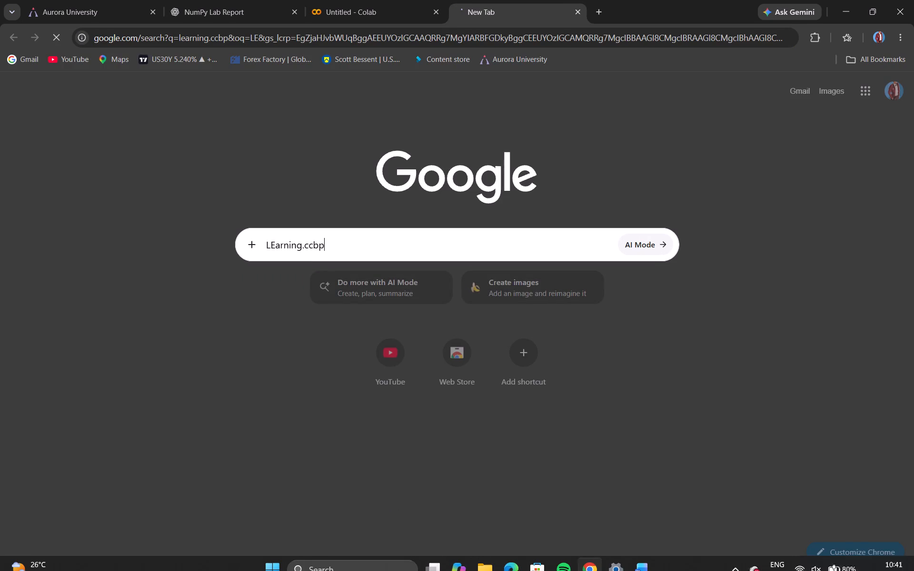
left_click(243, 198)
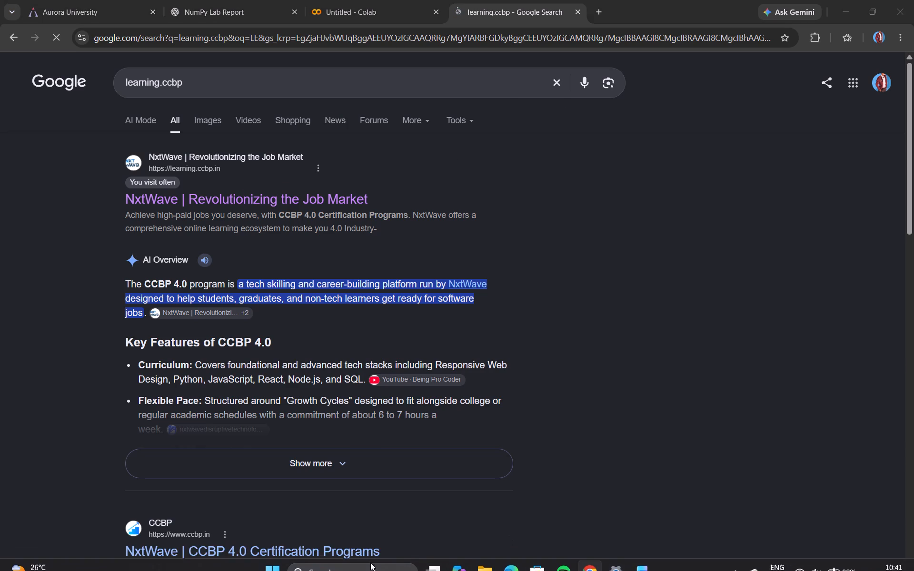
Search Windows for the Kuro app and launch it.
left_click(370, 562)
left_click(358, 563)
type("KO")
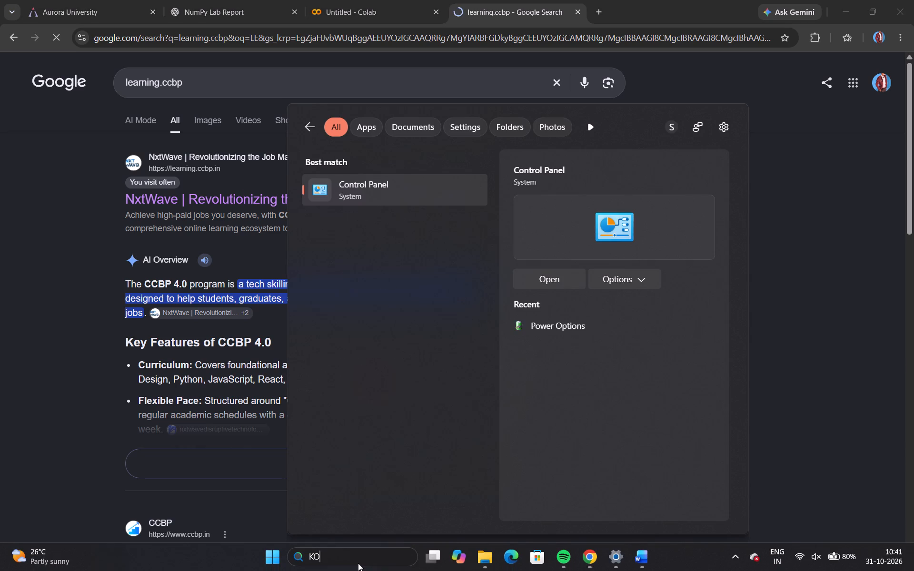
key("r")
key("BackSpace")
key("BackSpace")
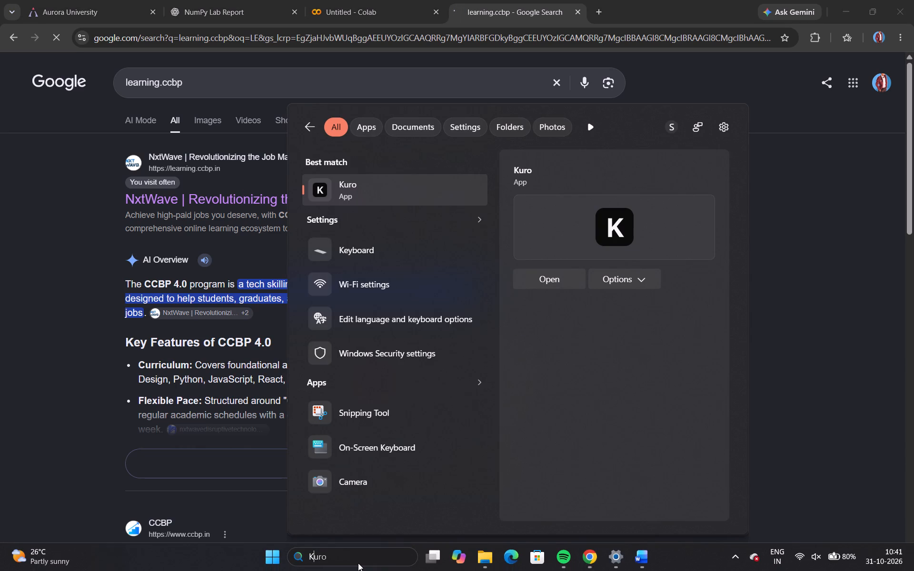
left_click(369, 188)
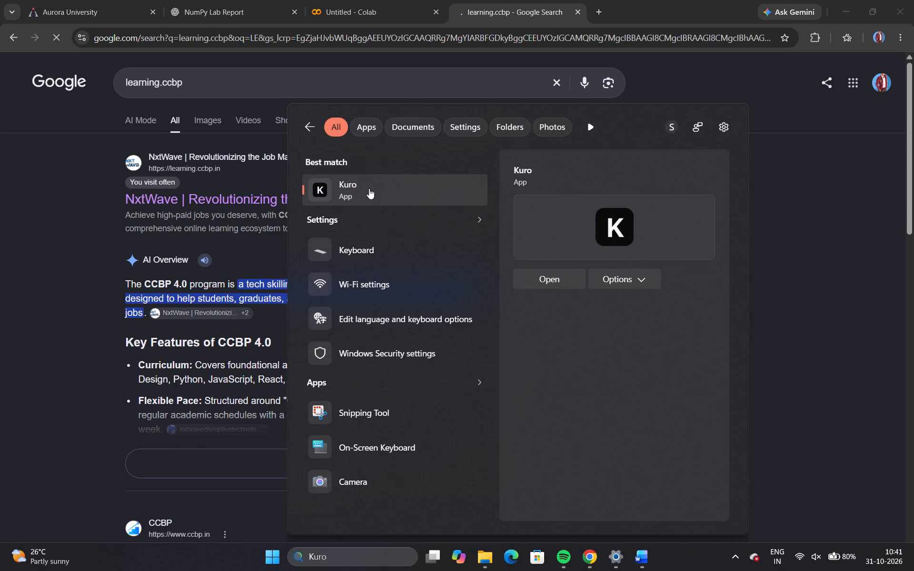
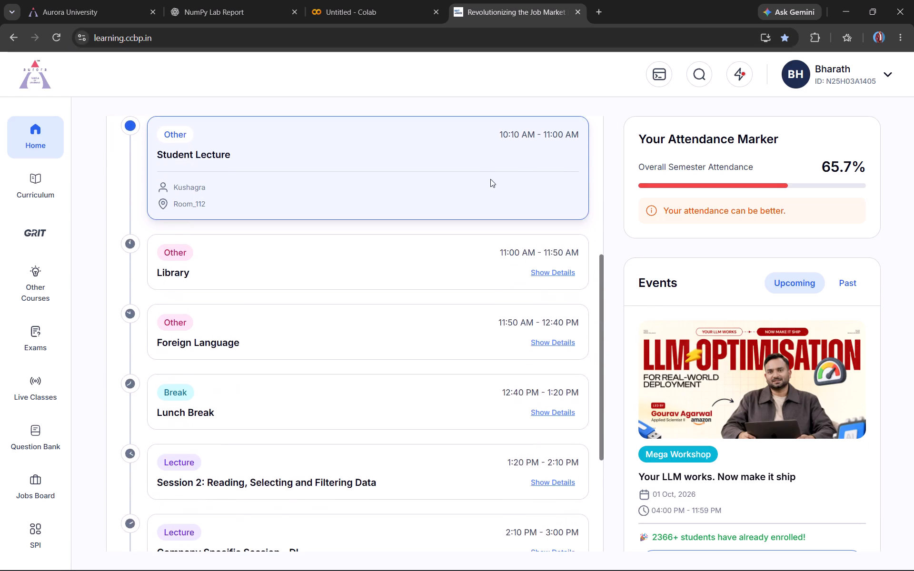
Open the schedule for October 26, 2026 from the calendar and examine the details of its four sessions before the lunch break.
scroll(495, 180, "up", 6)
scroll(495, 180, "down", 1)
scroll(495, 180, "up", 4)
left_click(579, 311)
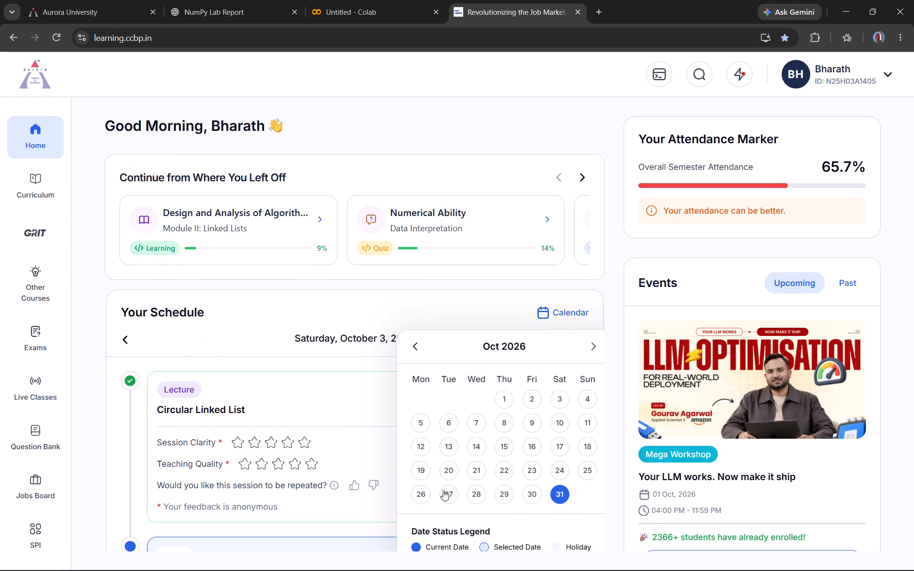
left_click(422, 493)
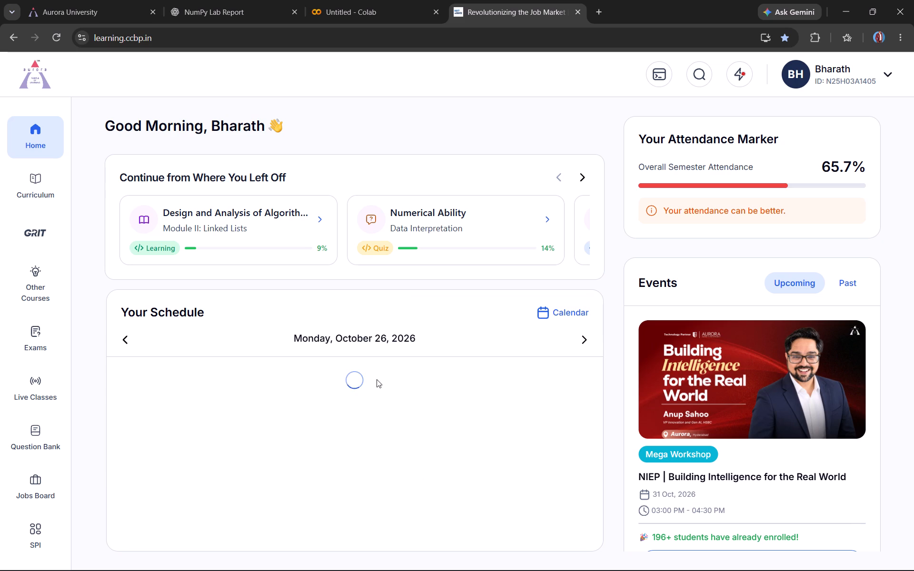
scroll(394, 375, "down", 3)
scroll(332, 346, "down", 1)
left_click(544, 350)
scroll(534, 354, "down", 3)
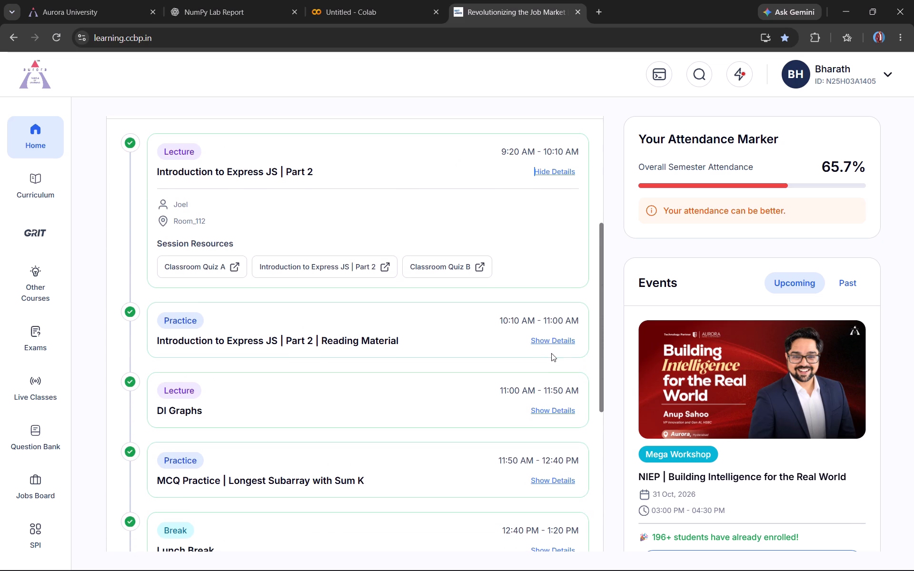
left_click(549, 340)
scroll(544, 342, "down", 4)
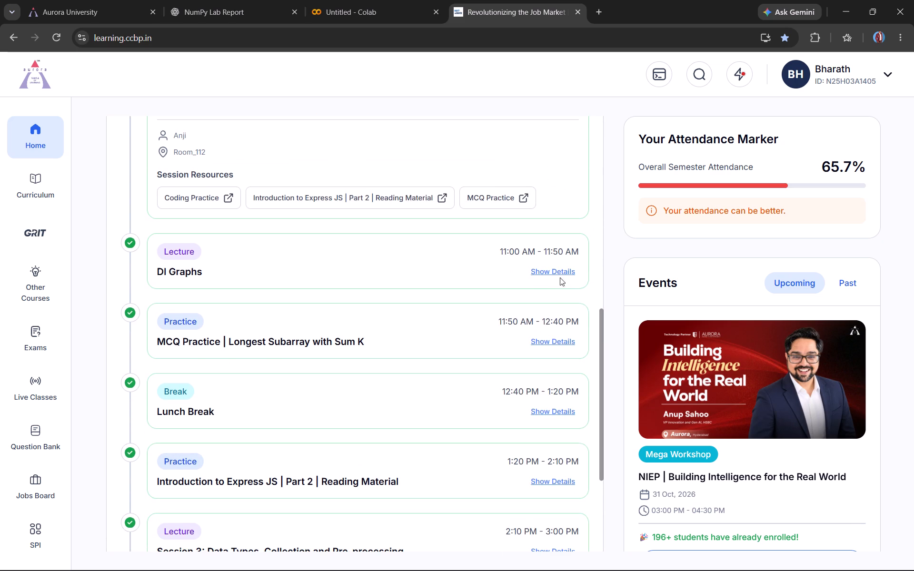
left_click(555, 268)
scroll(510, 314, "down", 2)
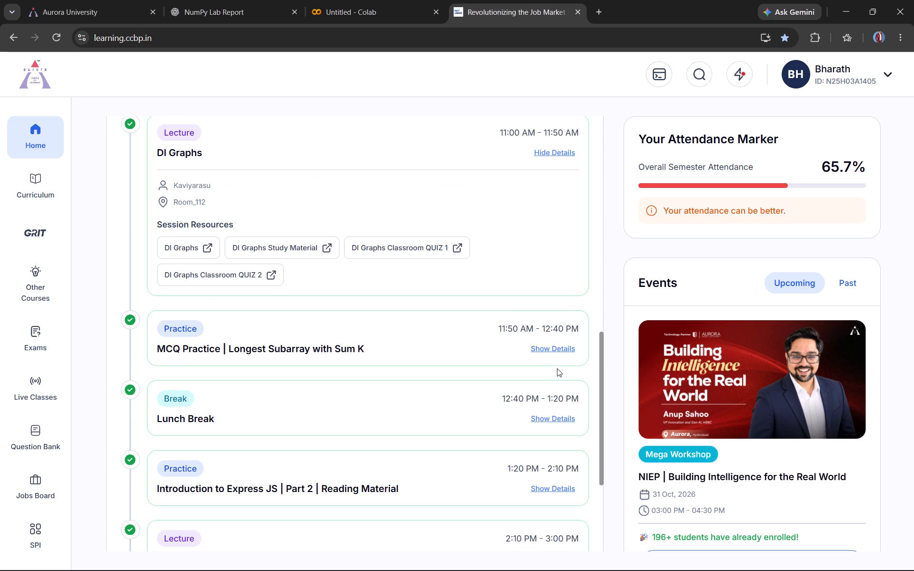
left_click(551, 347)
scroll(519, 357, "down", 3)
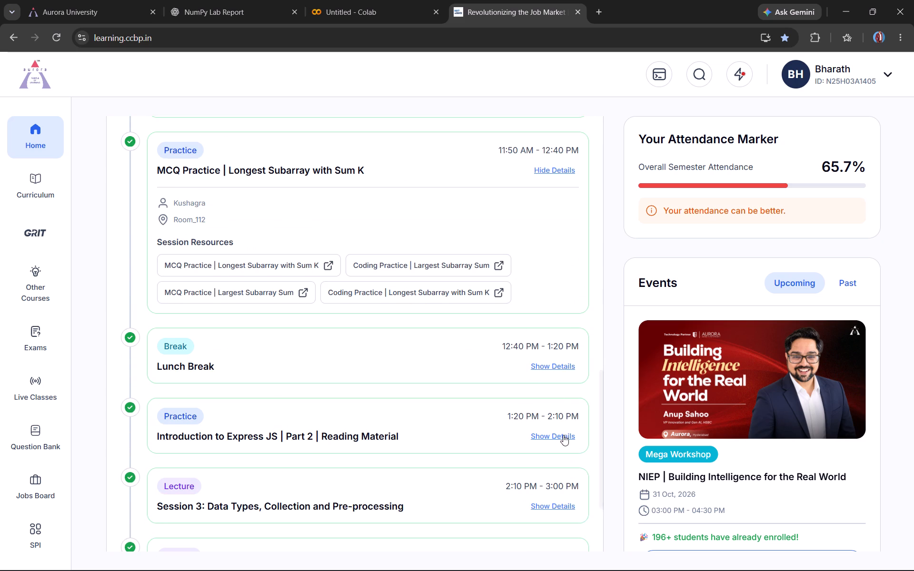
Examine the October 26 afternoon details for Express JS Part 2 Reading Material, Session 3 and Vector Spaces, Basis and Dimension.
left_click(563, 435)
scroll(540, 422, "down", 4)
left_click(542, 379)
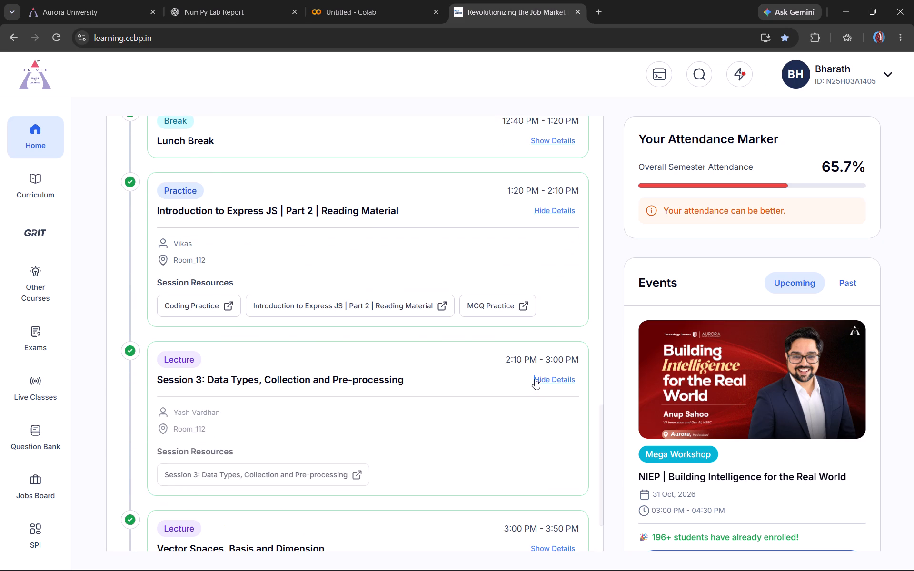
scroll(486, 363, "down", 2)
left_click(547, 454)
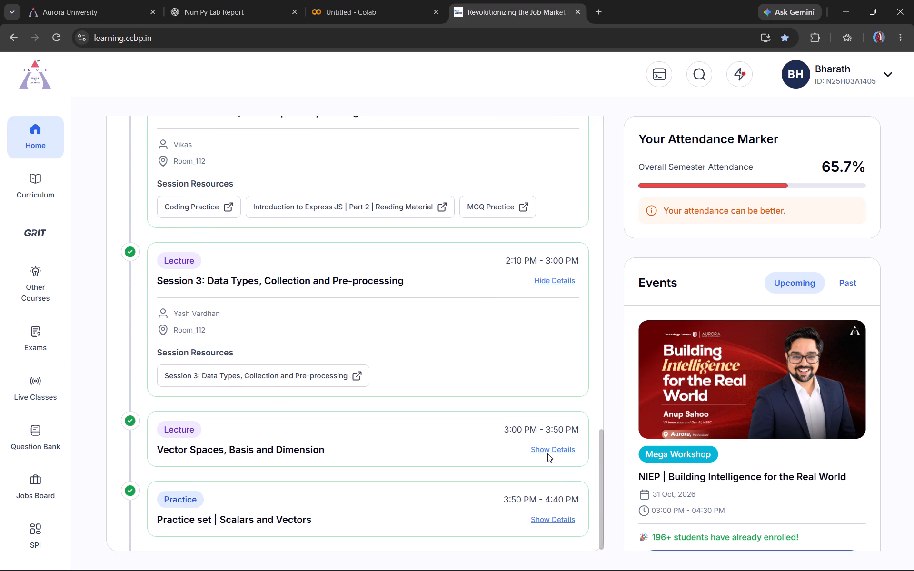
scroll(444, 373, "down", 5)
scroll(371, 254, "down", 3)
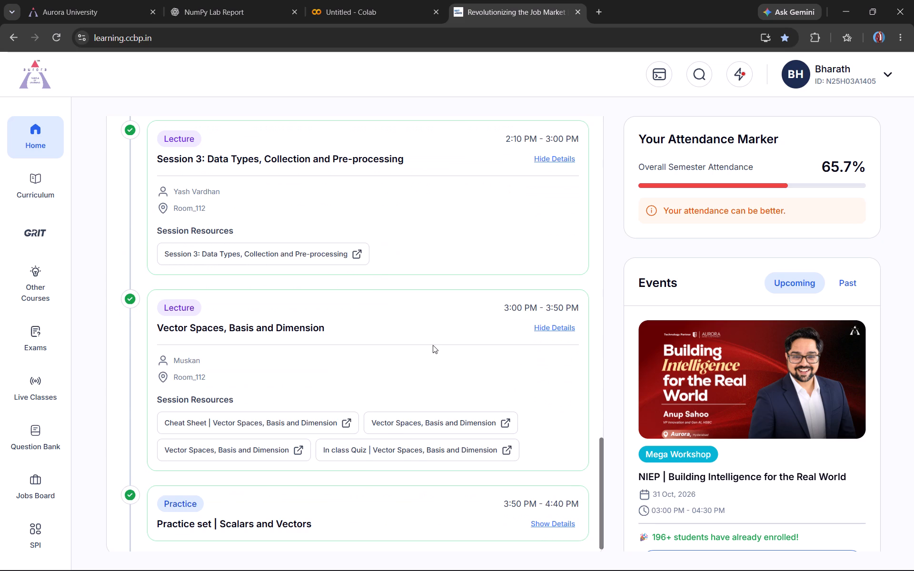
Advance the schedule to October 27, 2026 and examine the details of Session 3, Express JS Part 2 practice and Express JS Part 3.
scroll(433, 345, "up", 20)
scroll(433, 345, "up", 4)
left_click(583, 337)
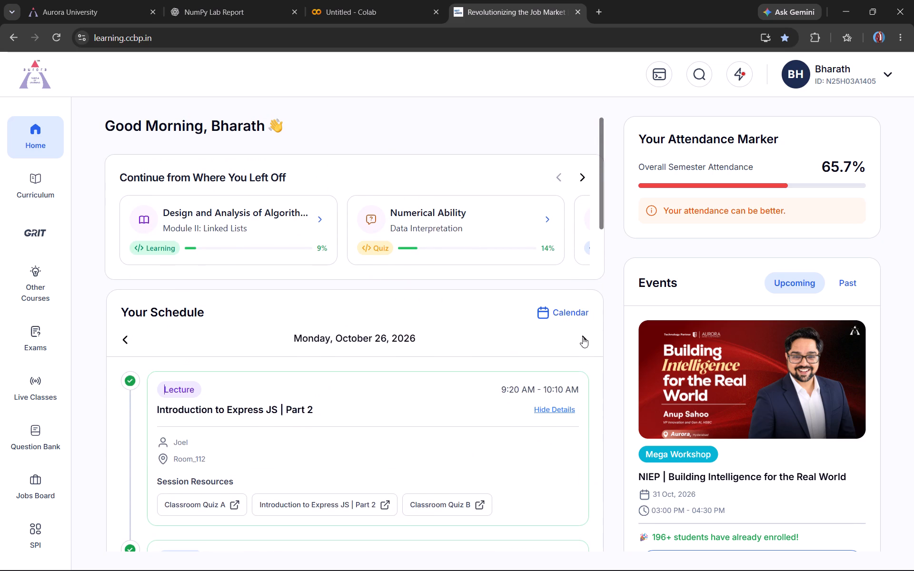
scroll(367, 333, "down", 3)
scroll(405, 323, "down", 1)
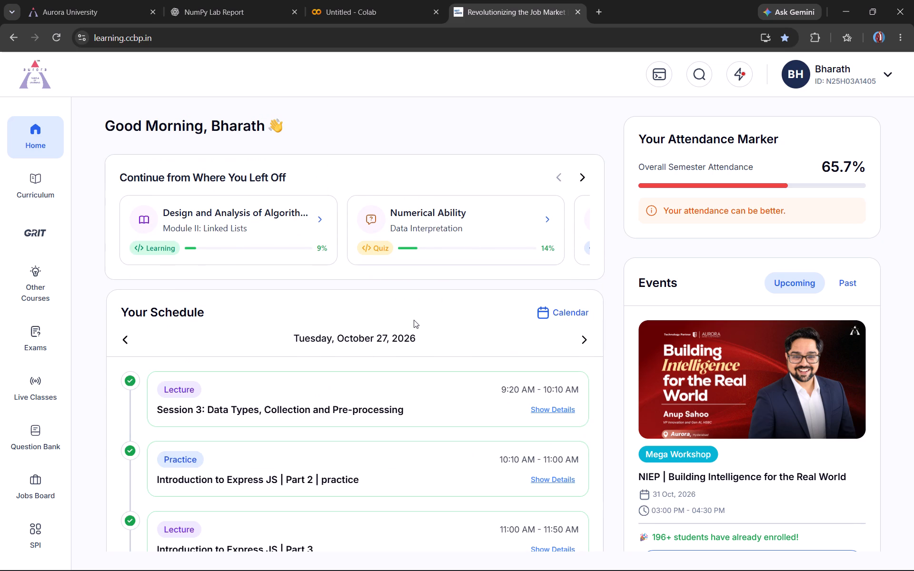
left_click(552, 410)
scroll(457, 427, "down", 2)
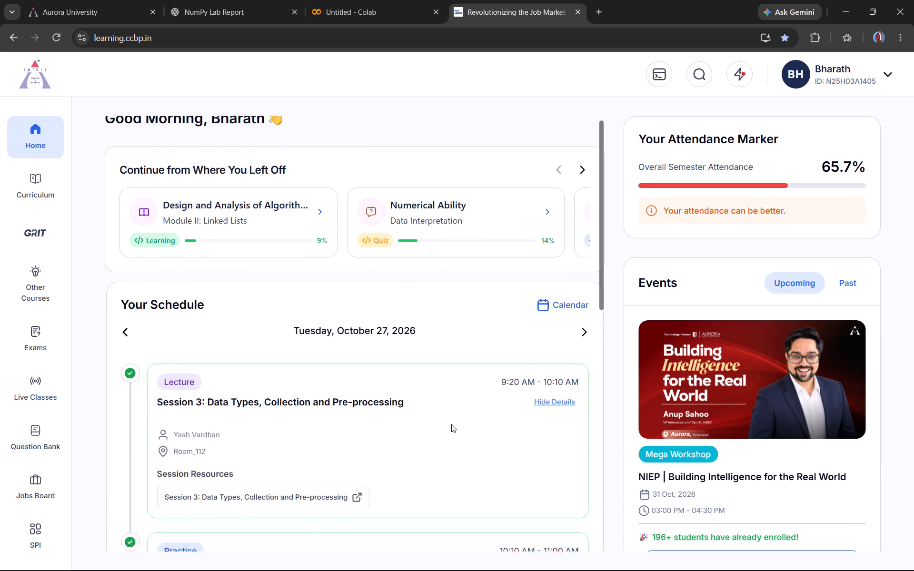
scroll(451, 424, "down", 2)
left_click(559, 342)
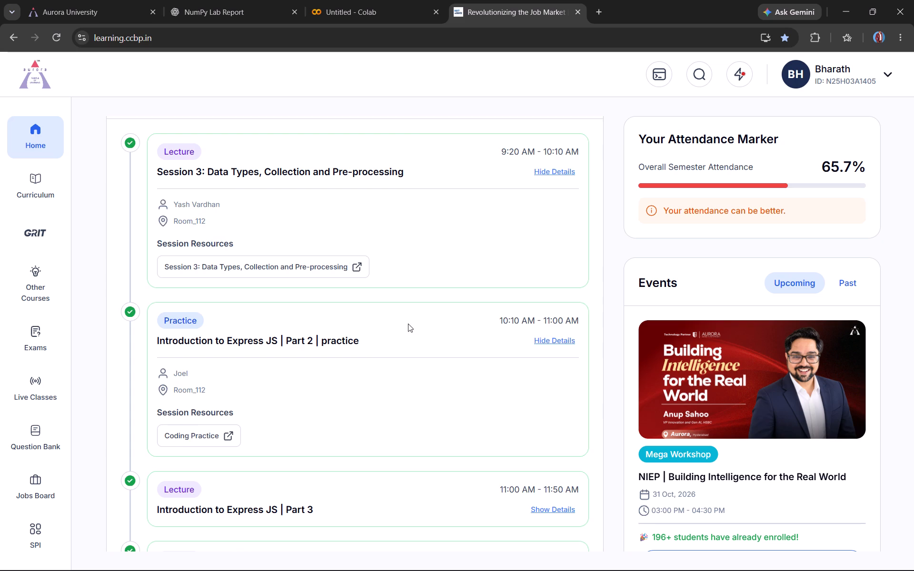
scroll(412, 320, "down", 2)
left_click(546, 390)
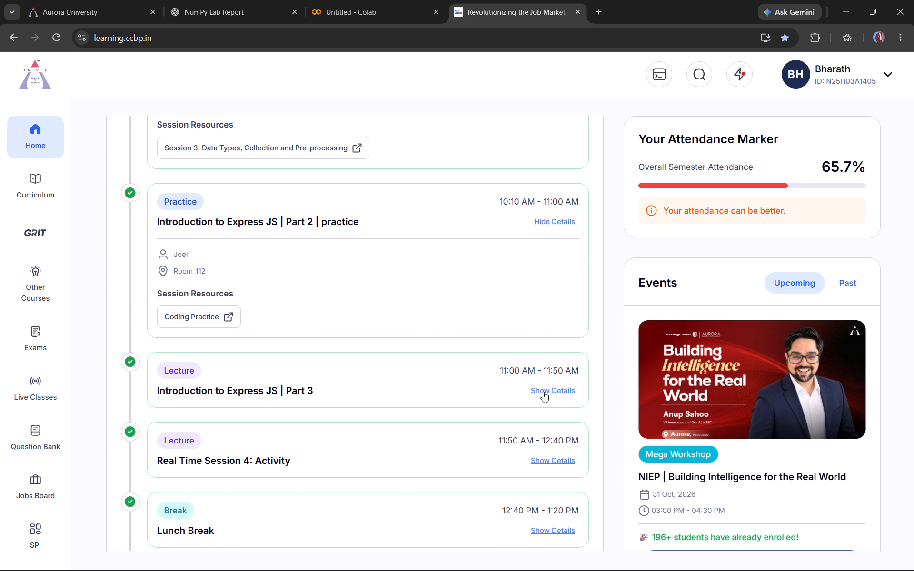
scroll(486, 417, "down", 4)
Advance the schedule to October 28, 2026 and examine the details of Session 1: Python Libraries for Data Science and Express JS Part 3 Reading Material.
scroll(513, 369, "up", 11)
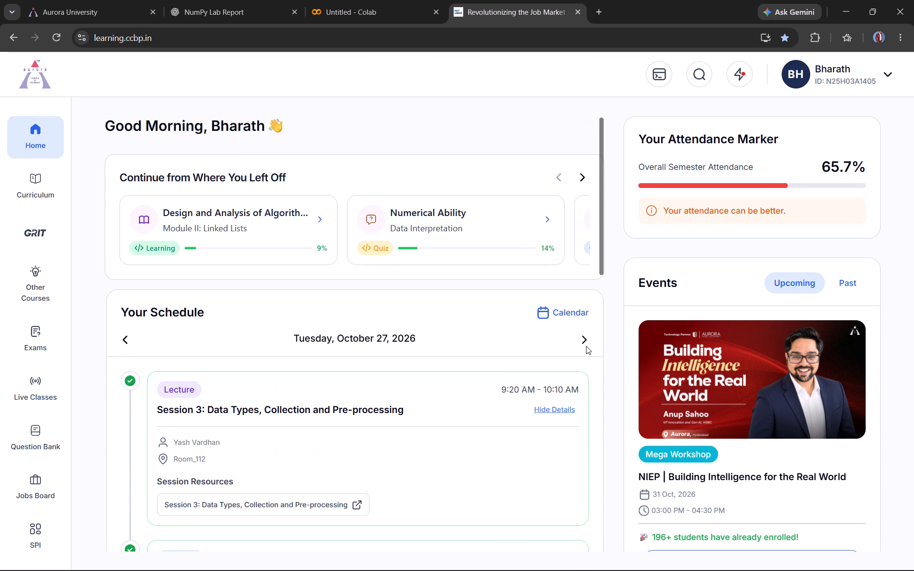
left_click(584, 333)
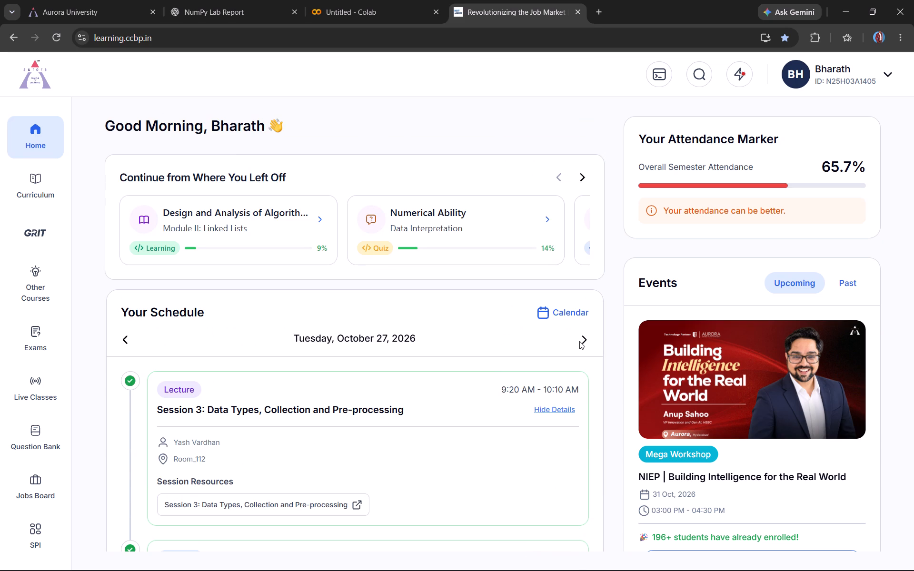
left_click(581, 339)
scroll(408, 378, "down", 1)
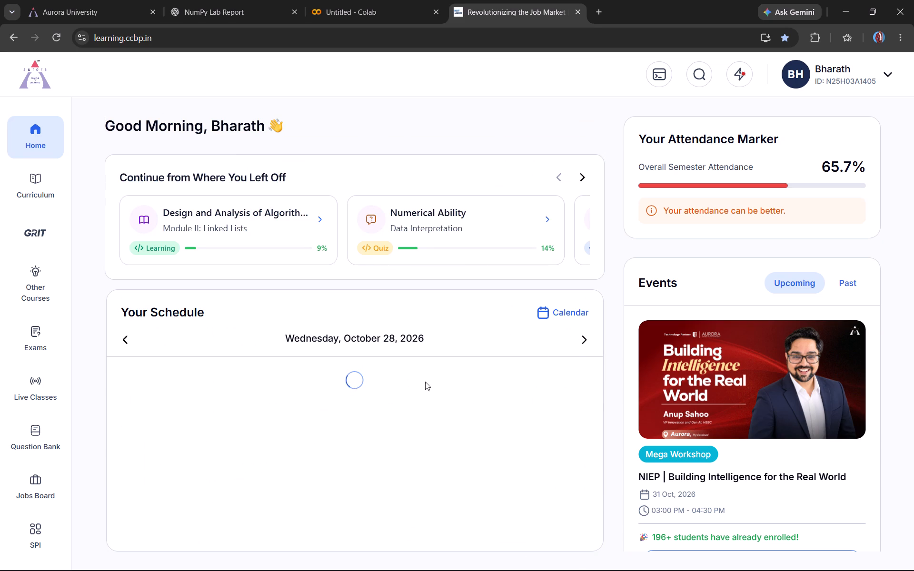
scroll(517, 447, "down", 5)
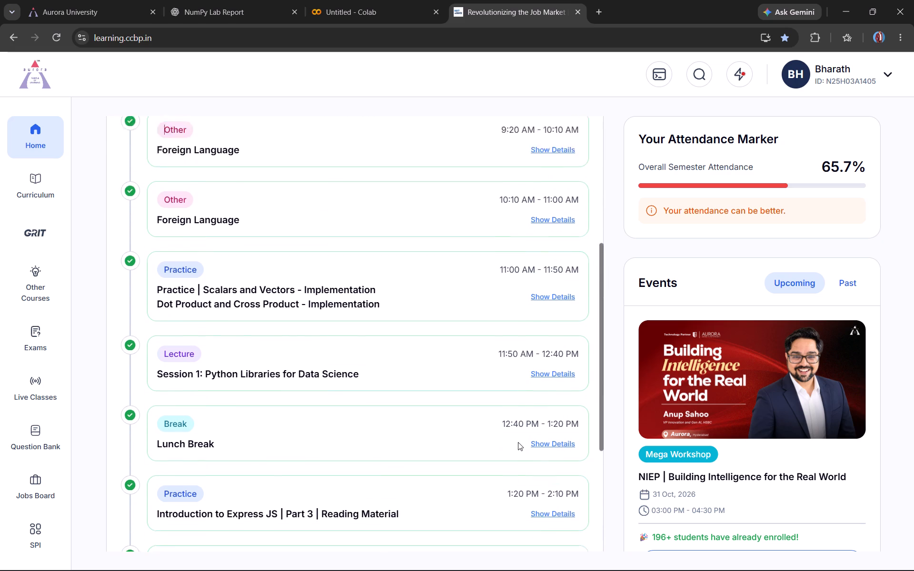
left_click(556, 338)
scroll(545, 345, "down", 3)
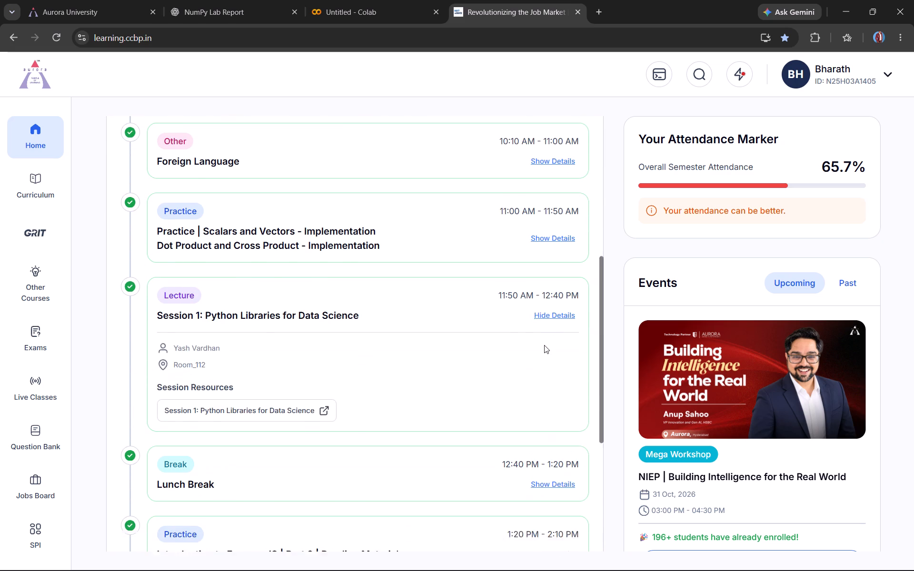
scroll(544, 345, "down", 1)
scroll(541, 346, "up", 1)
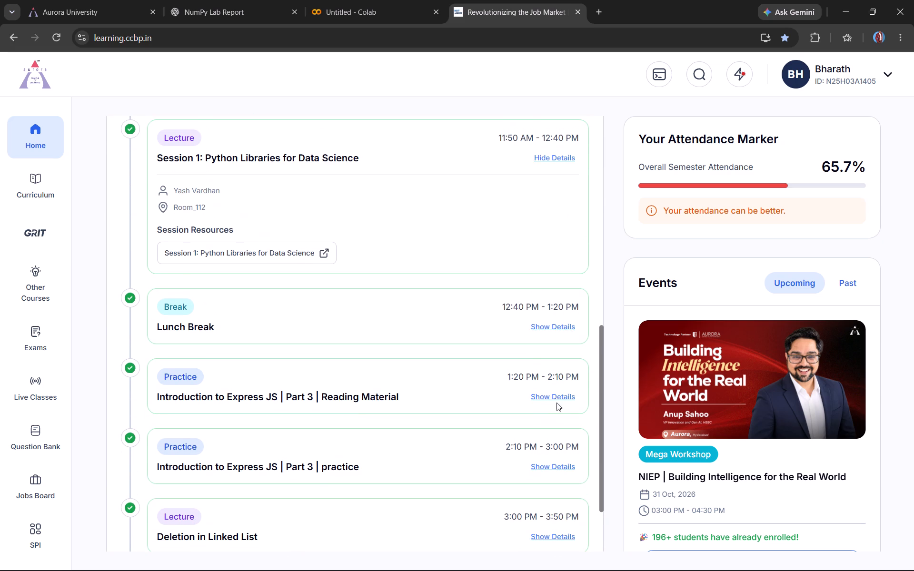
left_click(553, 396)
Advance the schedule to October 29, 2026 and examine the details of the two Vector Spaces, Basis and Dimension sessions.
scroll(457, 388, "up", 8)
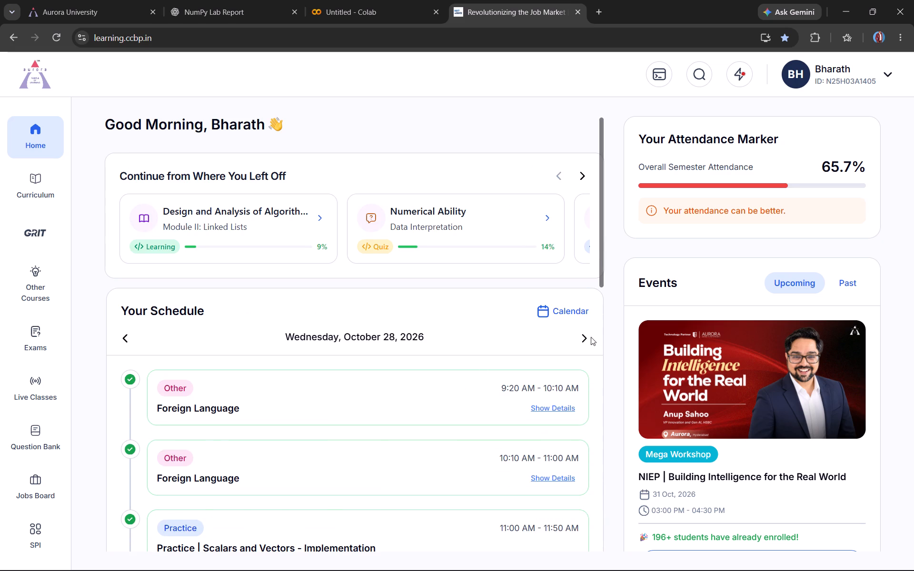
left_click(578, 335)
scroll(464, 361, "down", 4)
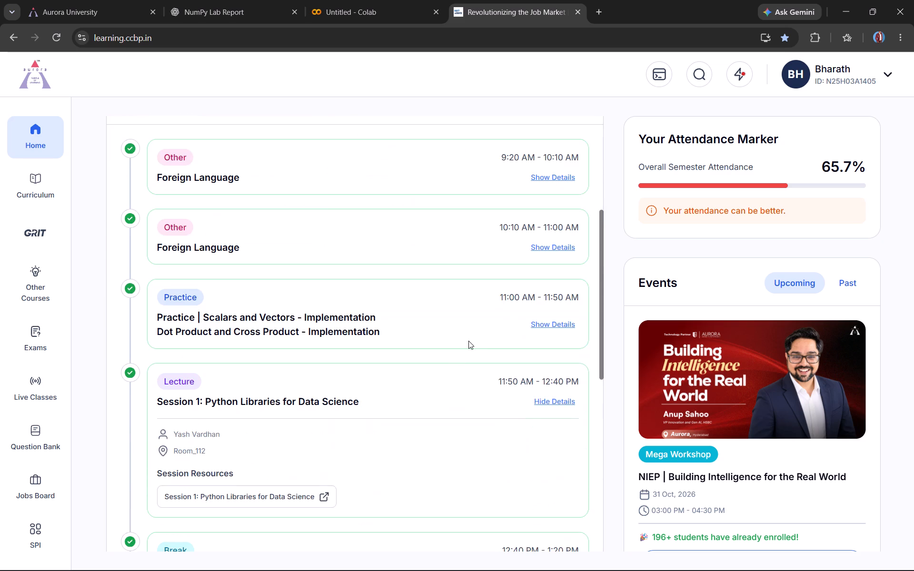
scroll(483, 326, "up", 3)
left_click(581, 273)
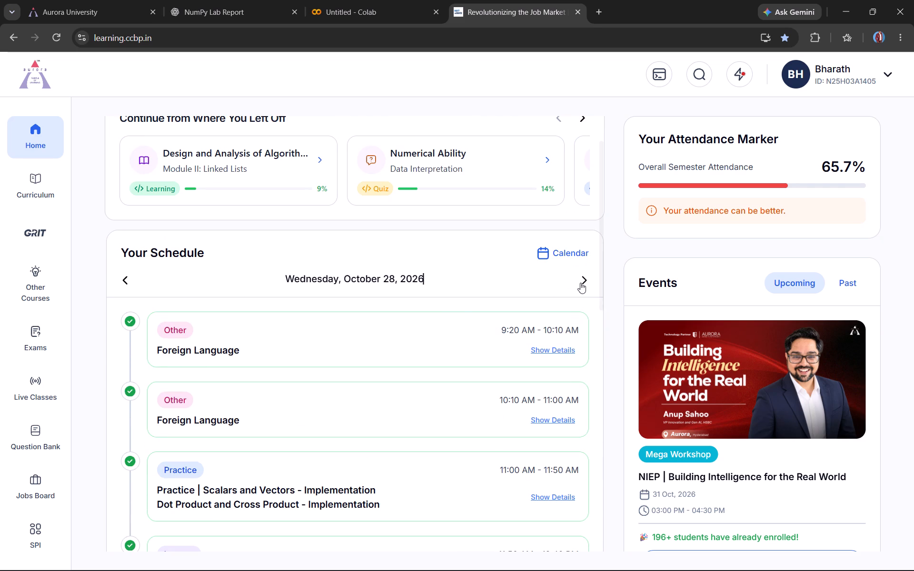
left_click(583, 276)
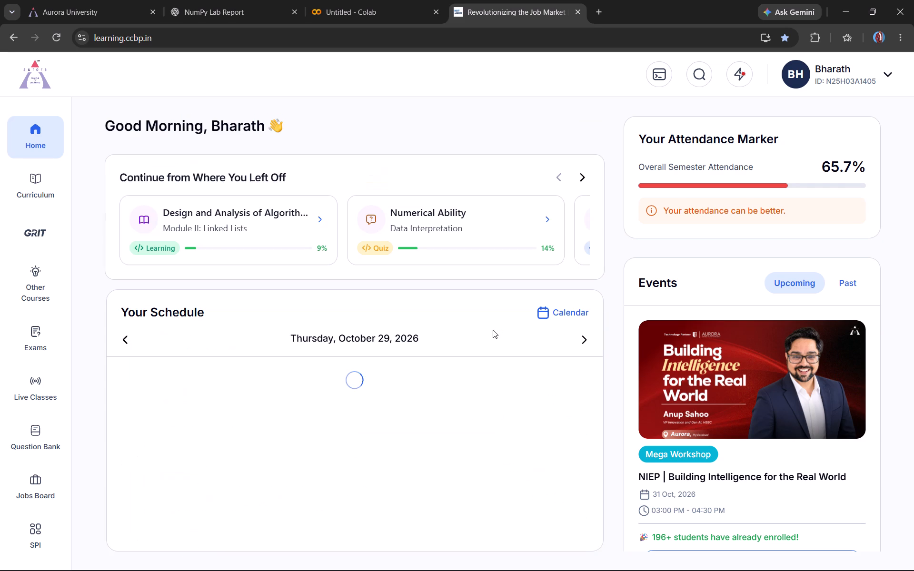
scroll(486, 357, "down", 3)
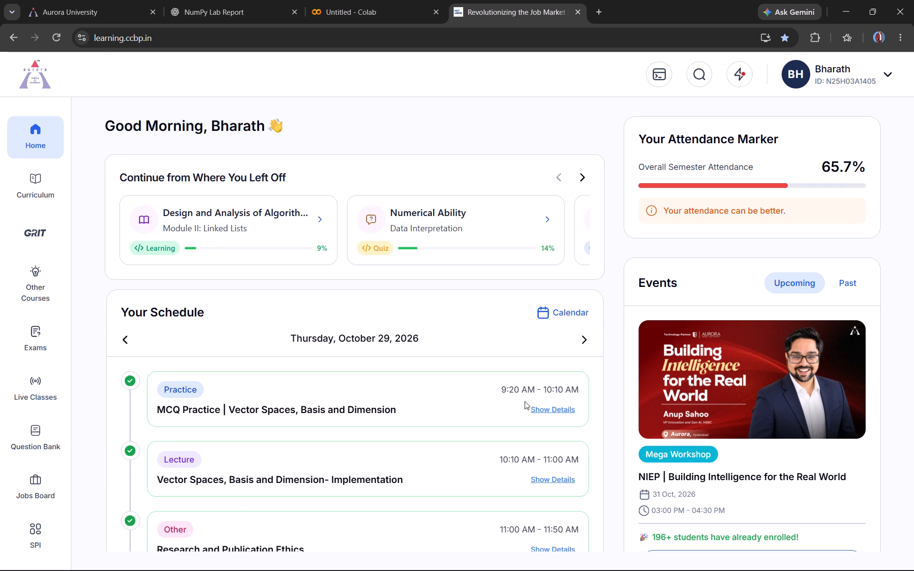
left_click(561, 477)
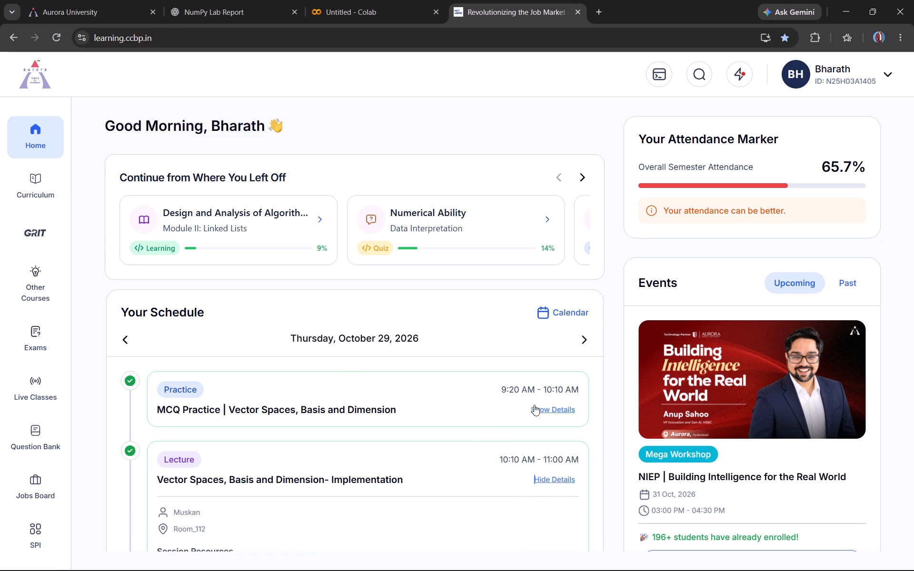
left_click(539, 405)
scroll(473, 413, "down", 7)
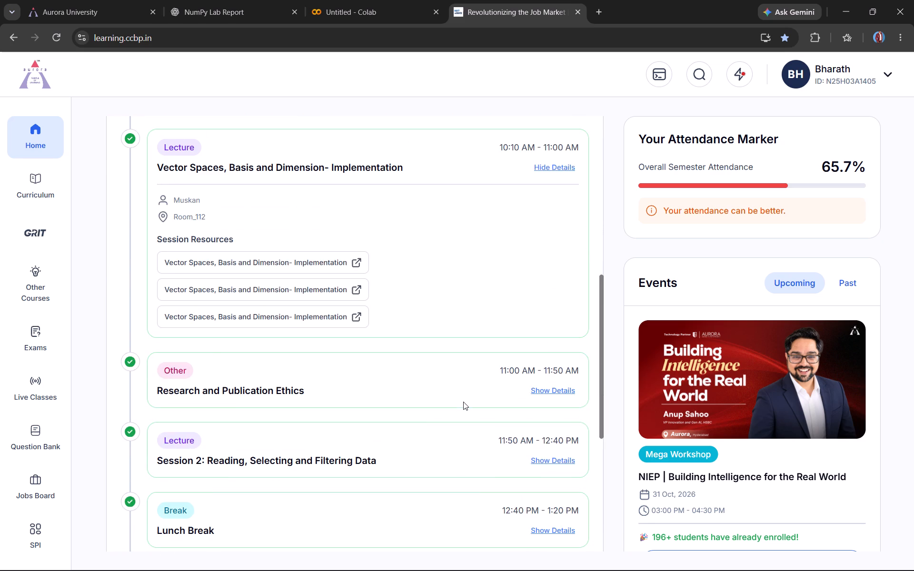
Show the details of Session 2: Reading, Selecting and Filtering Data and look through the remaining October 29 sessions.
scroll(521, 421, "down", 2)
left_click(551, 334)
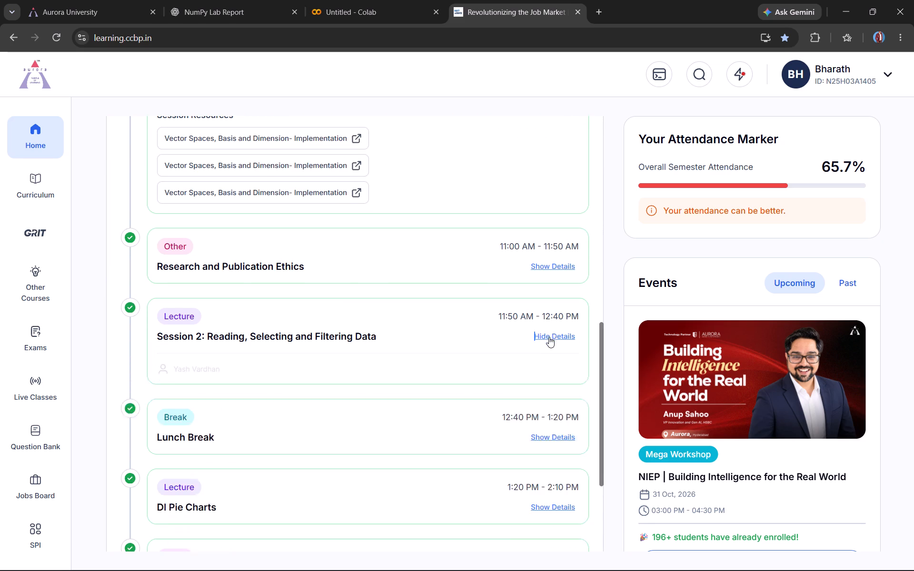
scroll(533, 349, "down", 1)
scroll(437, 319, "down", 5)
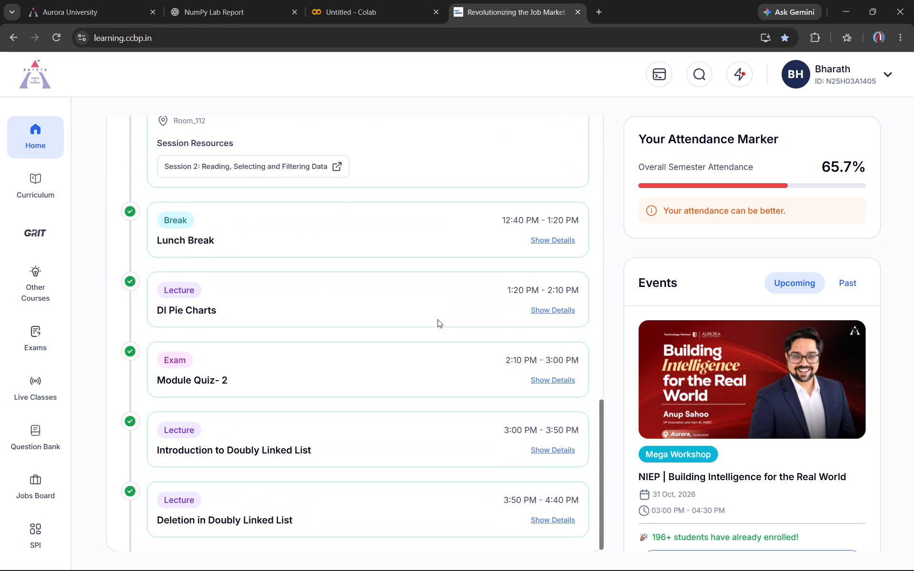
scroll(437, 319, "down", 1)
Advance the schedule to October 30, 2026 and examine the details of both Introduction to Express JS Part 3 practice sessions.
scroll(473, 391, "up", 12)
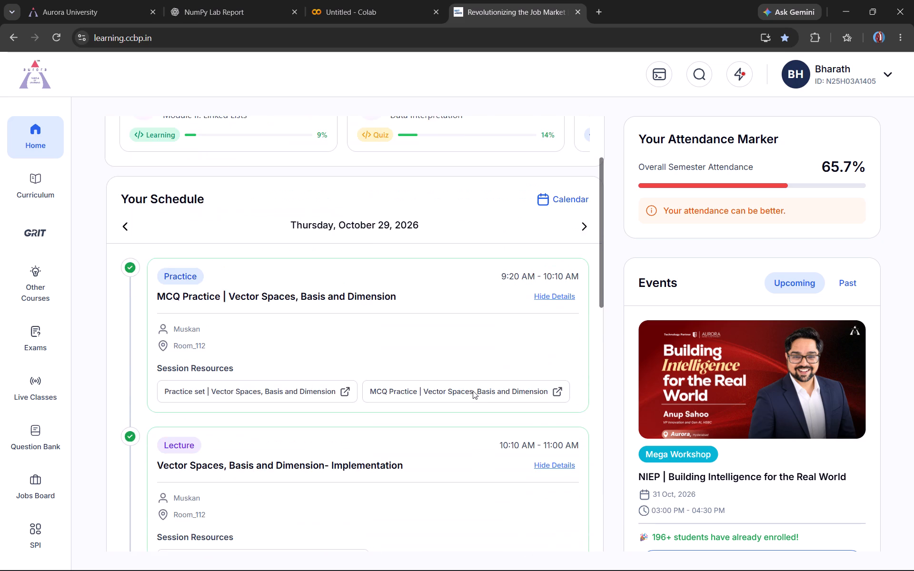
scroll(508, 370, "up", 3)
left_click(583, 337)
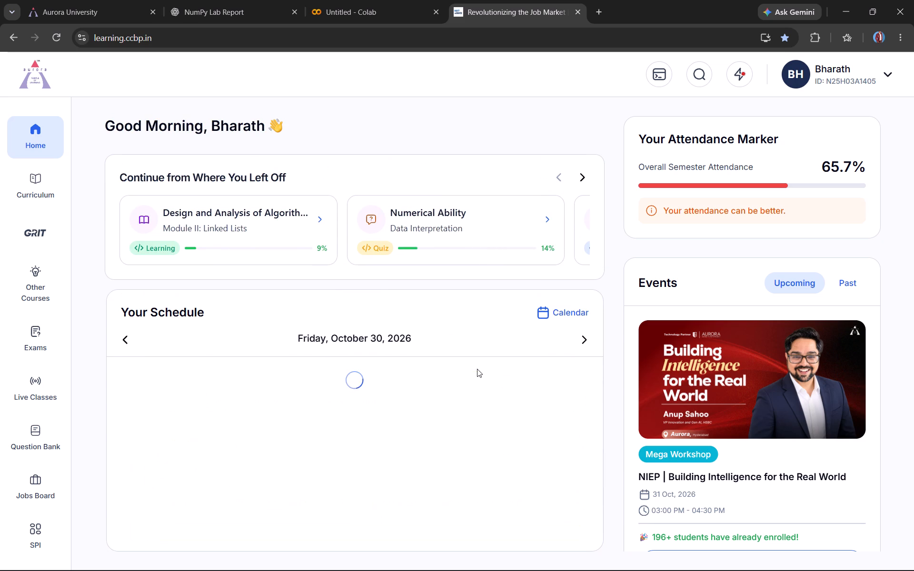
scroll(476, 369, "down", 3)
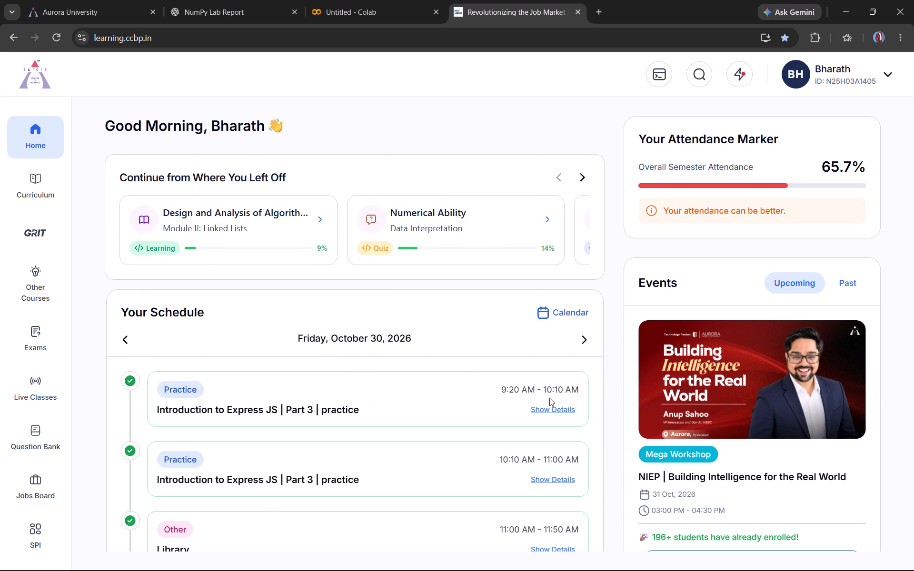
left_click(555, 408)
scroll(529, 415, "down", 3)
left_click(560, 397)
scroll(538, 407, "down", 3)
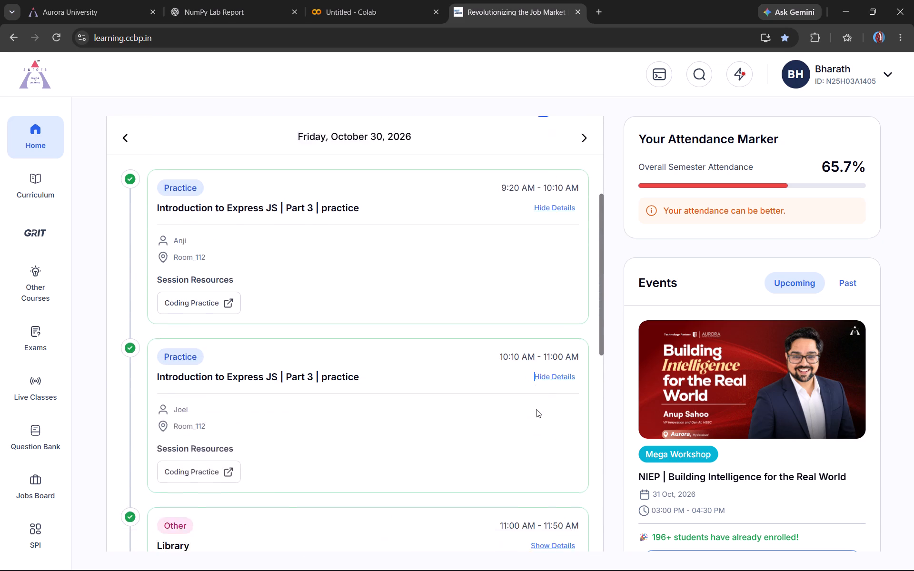
Show the October 30 details of Vector Spaces, Basis and Dimension- Implementation and Session 2: Reading, Selecting and Filtering Data.
scroll(536, 409, "down", 1)
left_click(558, 400)
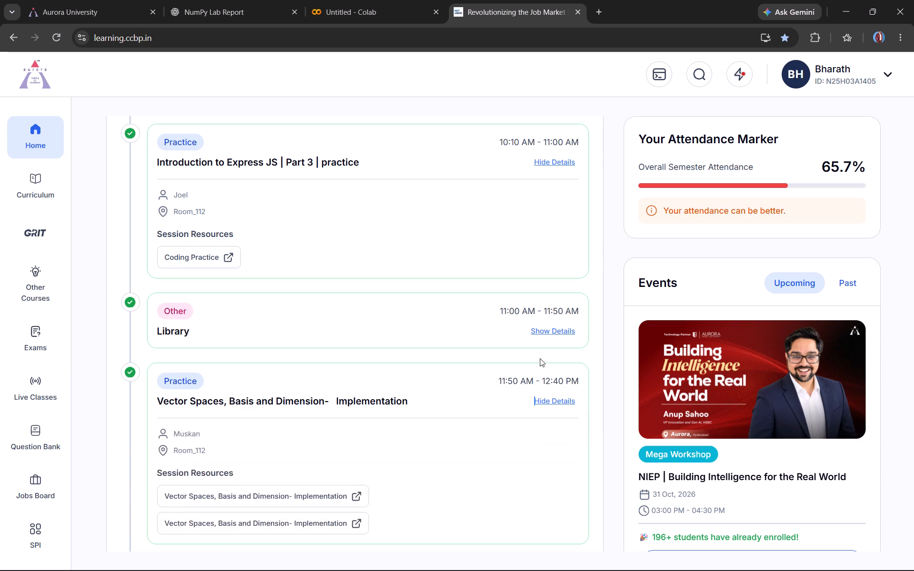
scroll(497, 385, "down", 4)
left_click(557, 430)
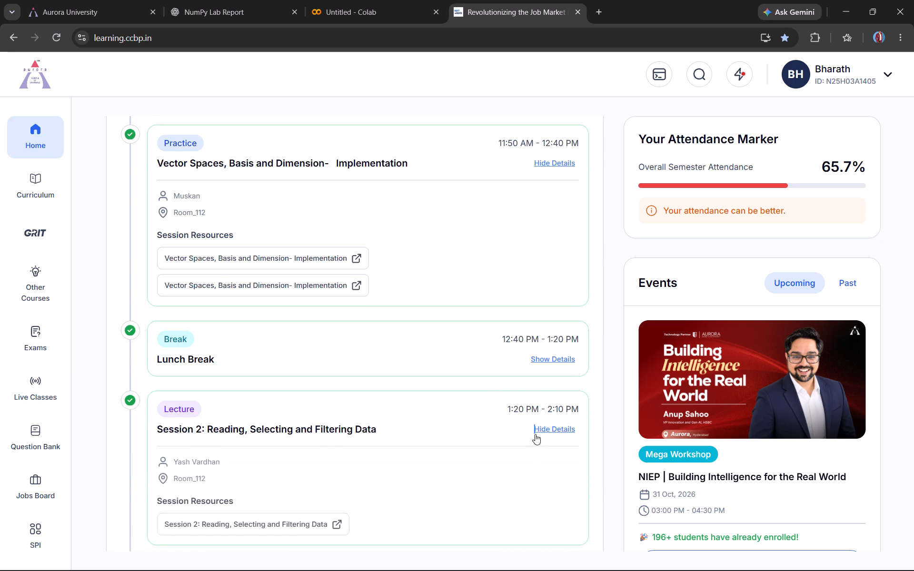
scroll(535, 434, "down", 3)
Advance the schedule to October 31, 2026 and look through that day's sessions.
scroll(526, 389, "up", 15)
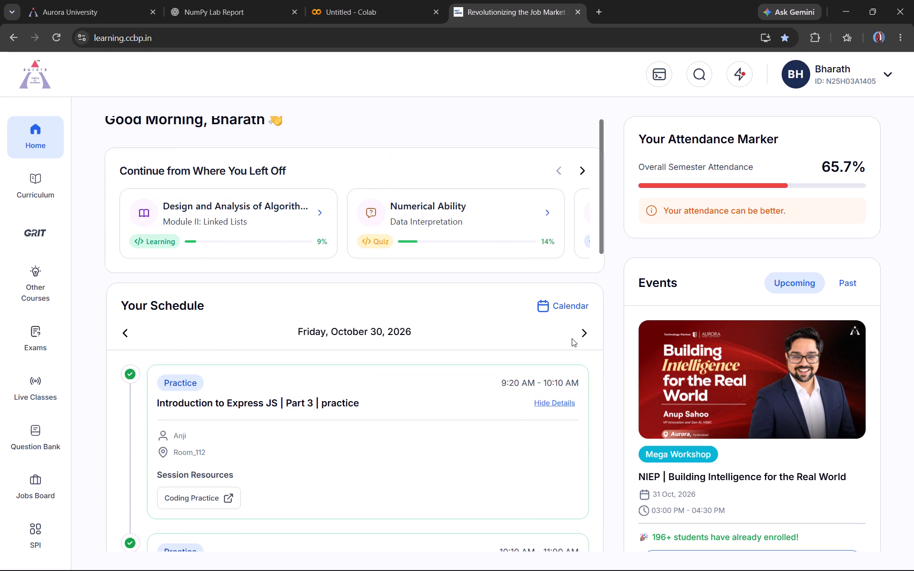
left_click(582, 337)
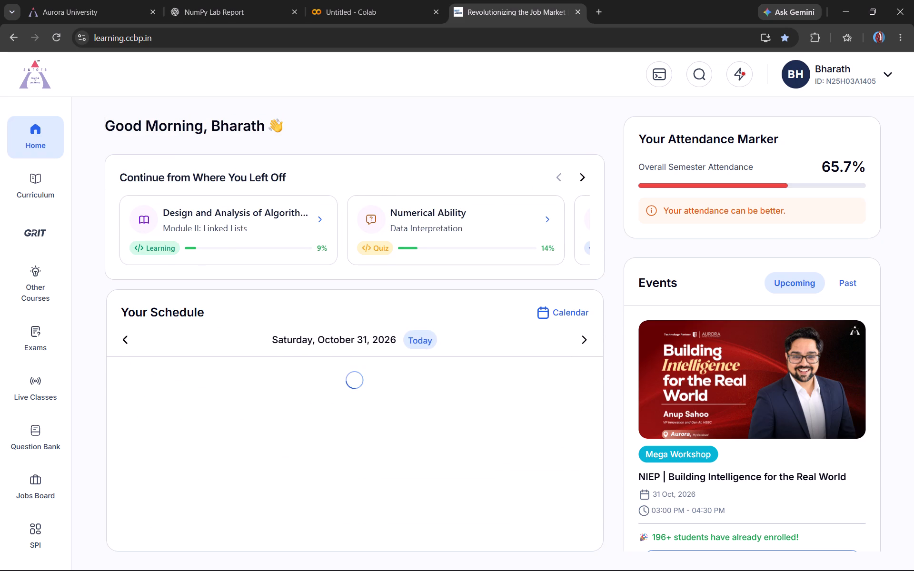
scroll(495, 389, "down", 2)
scroll(488, 389, "up", 2)
scroll(487, 389, "down", 5)
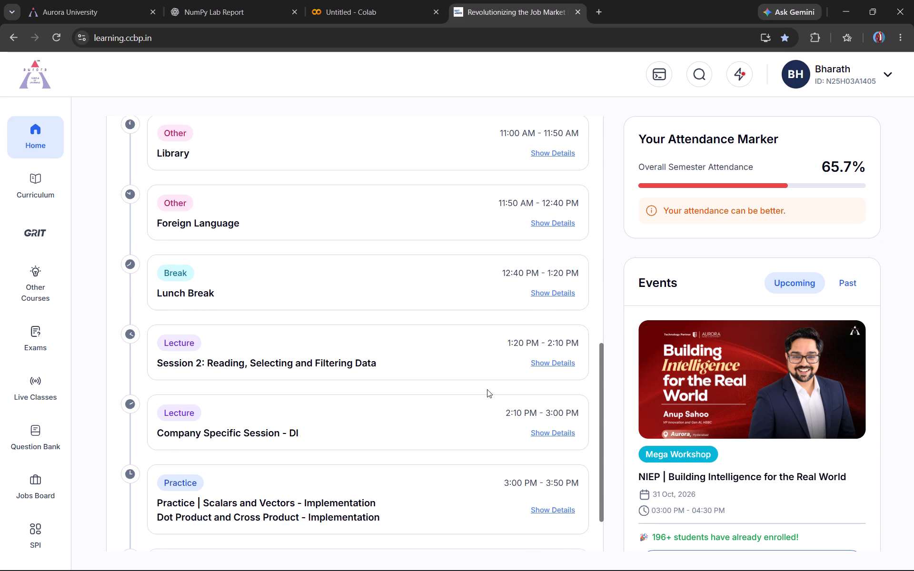
scroll(487, 389, "down", 2)
scroll(485, 389, "up", 5)
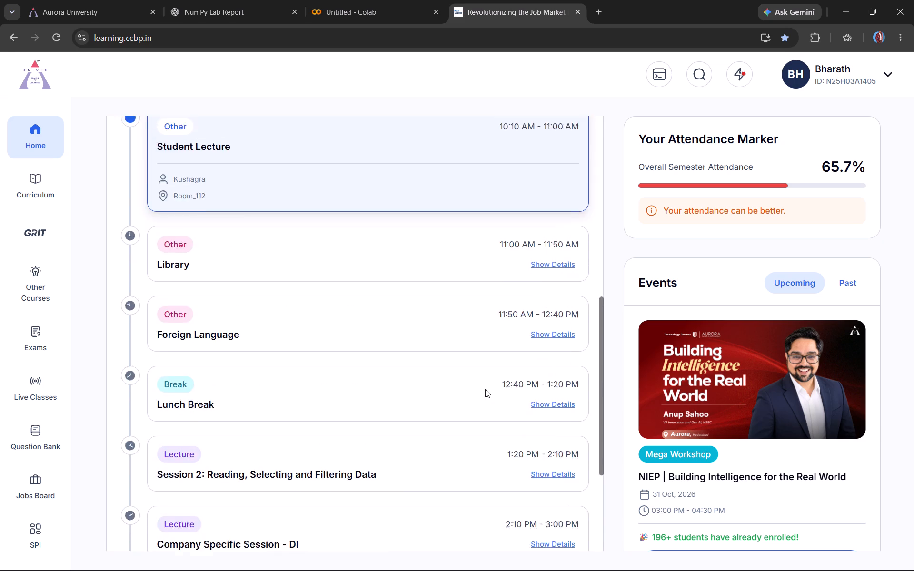
scroll(485, 389, "up", 4)
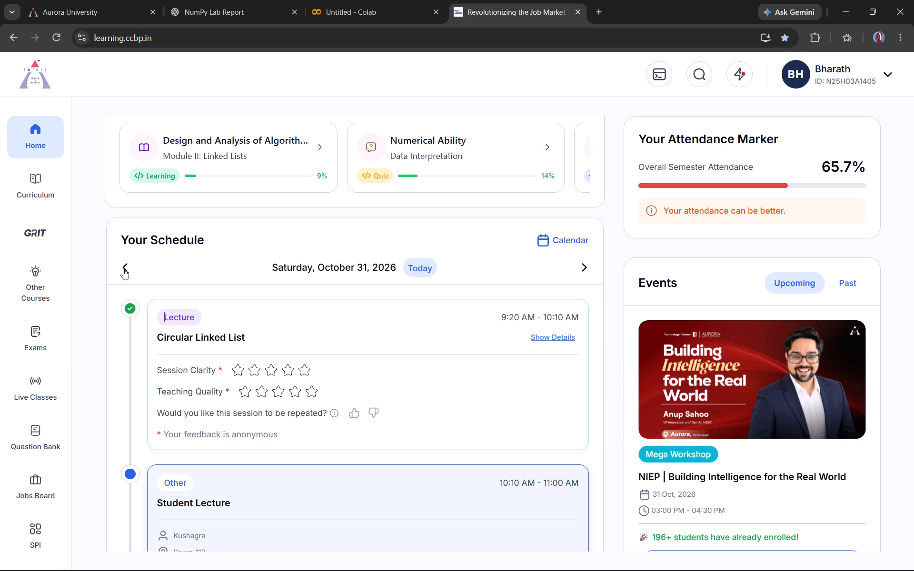
Look over the first NumPy experiments in the Colab notebook and return to the learning portal schedule.
left_click(350, 0)
scroll(256, 288, "up", 15)
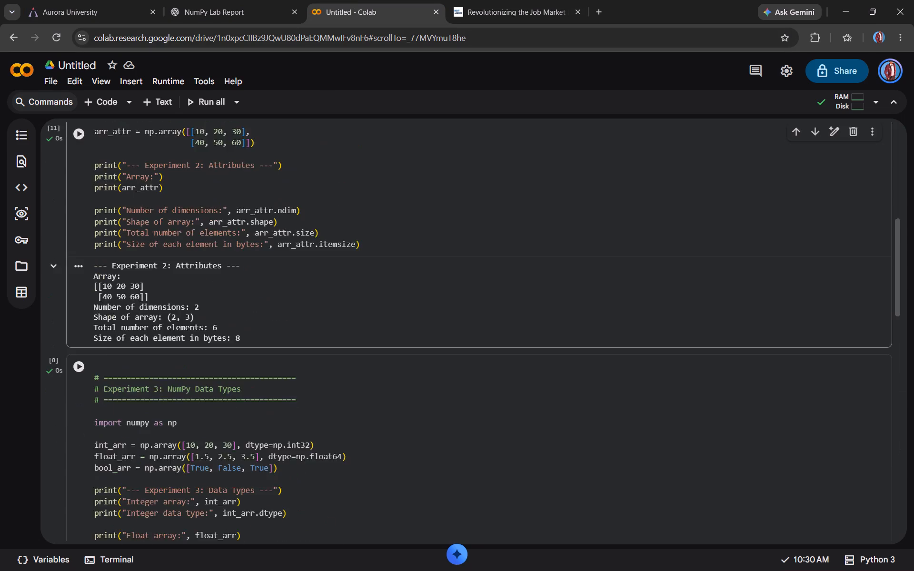
scroll(256, 288, "up", 13)
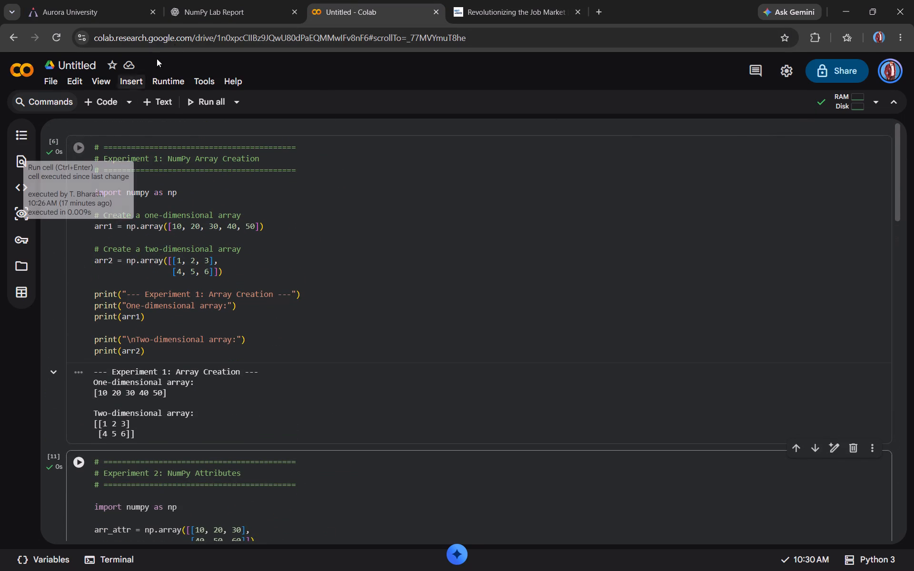
left_click(520, 0)
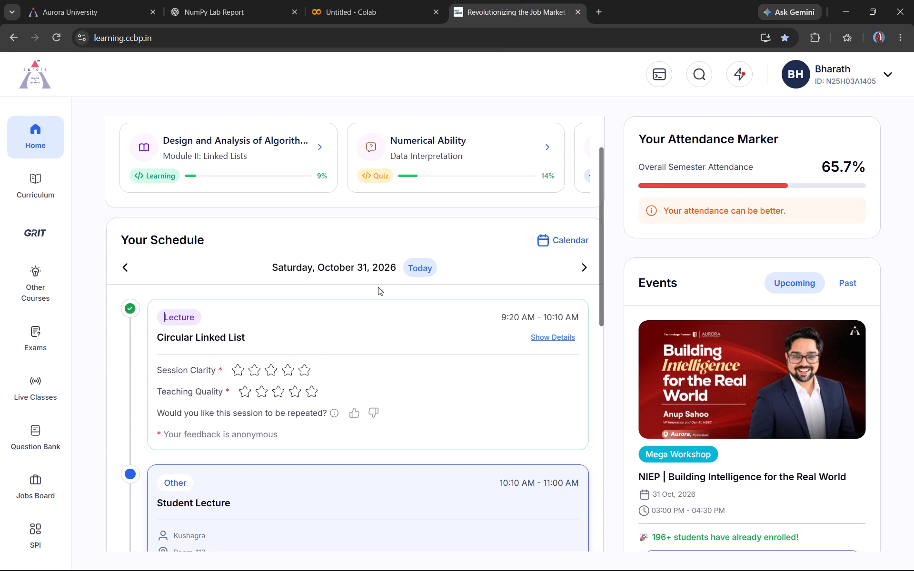
Switch to the Aurora University portal, leave the assessments list and show the subject-wise attendance in Academics.
left_click(112, 0)
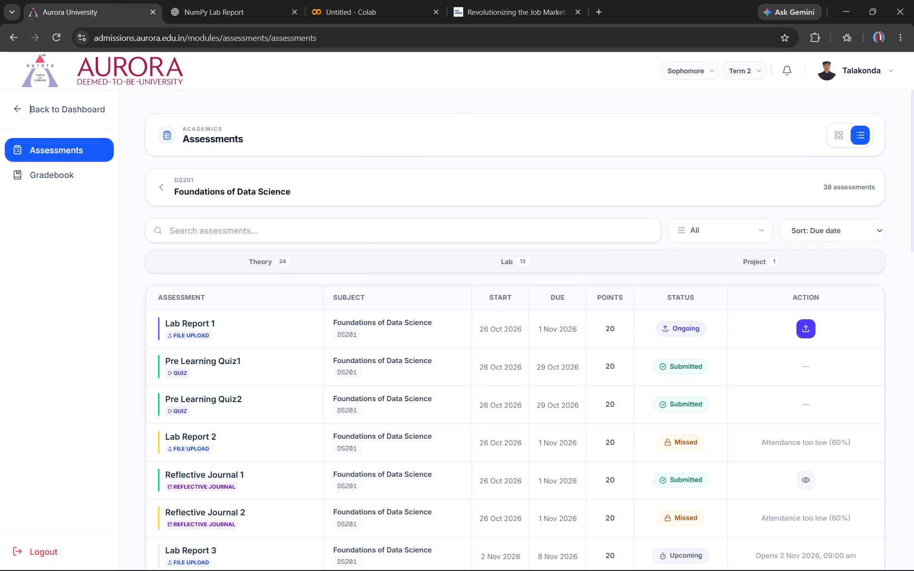
left_click(36, 107)
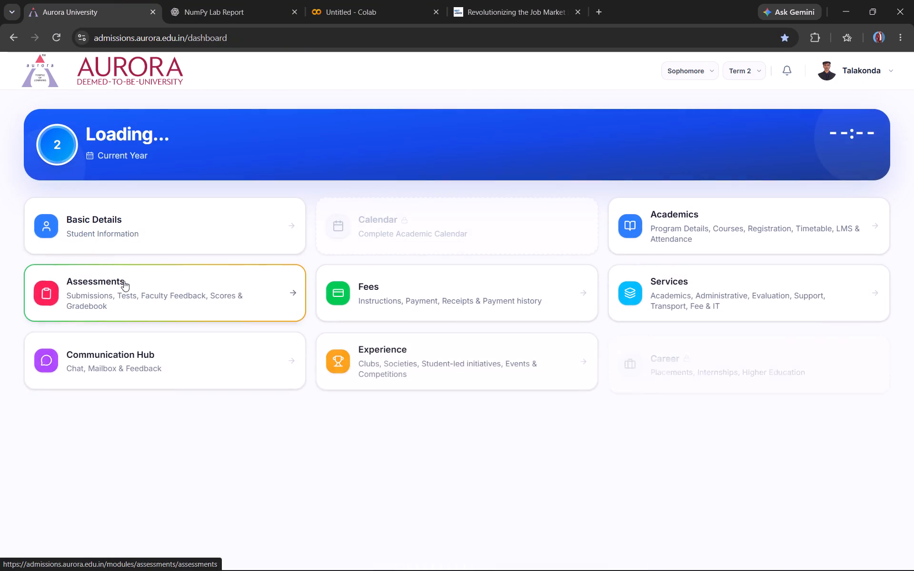
left_click(626, 244)
left_click(52, 252)
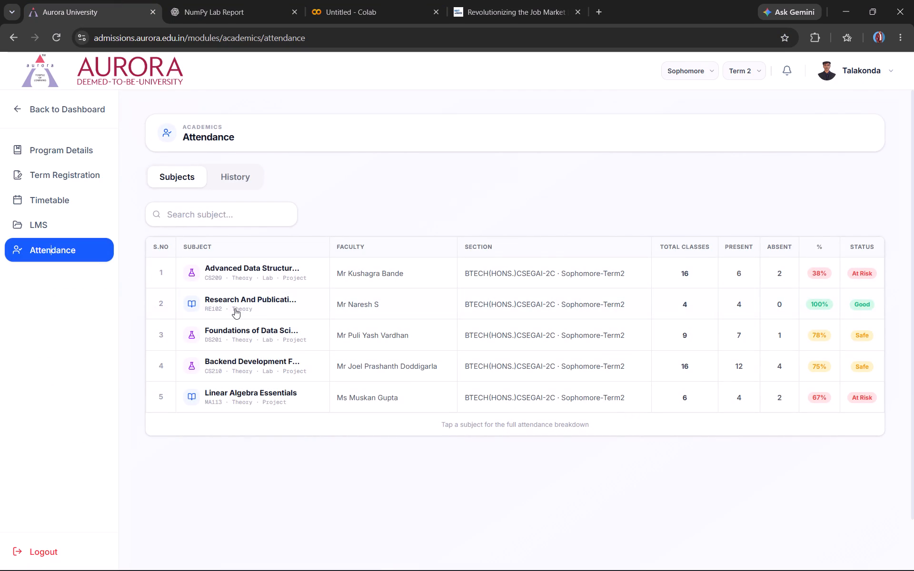